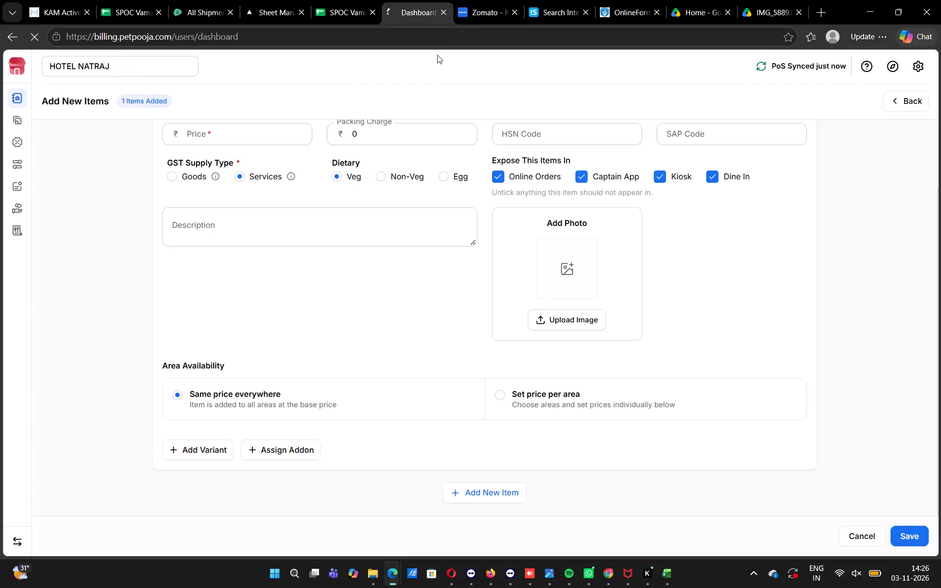
# Close the Zomato menu editor tab and bring up the IMG_5889.PNG image in Google Drive.
pyautogui.click(487, 5)
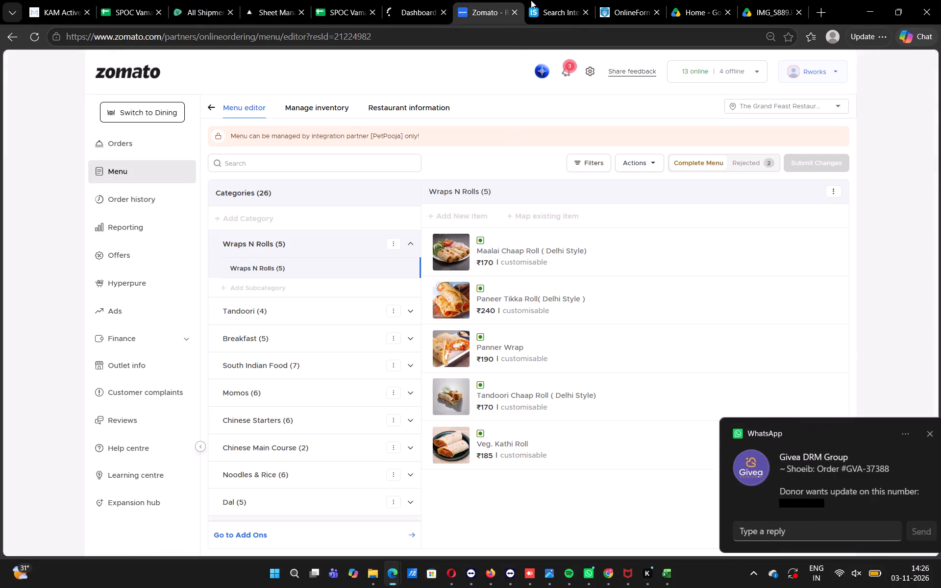
pyautogui.click(546, 5)
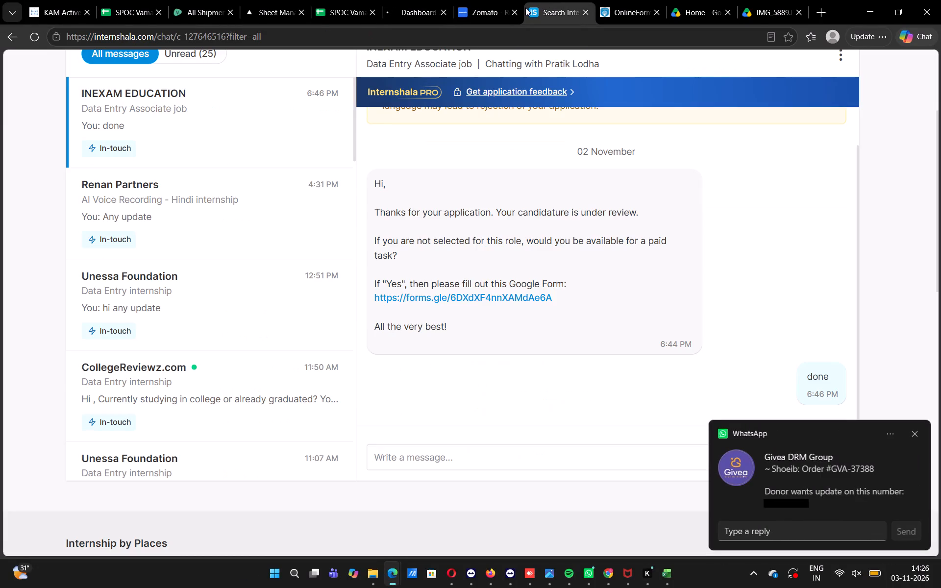
pyautogui.click(516, 10)
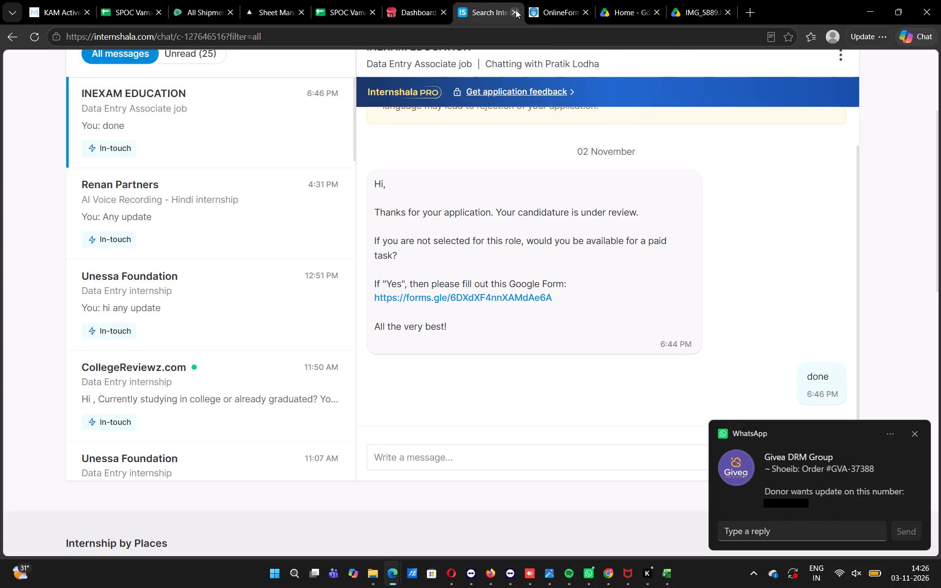
pyautogui.click(566, 9)
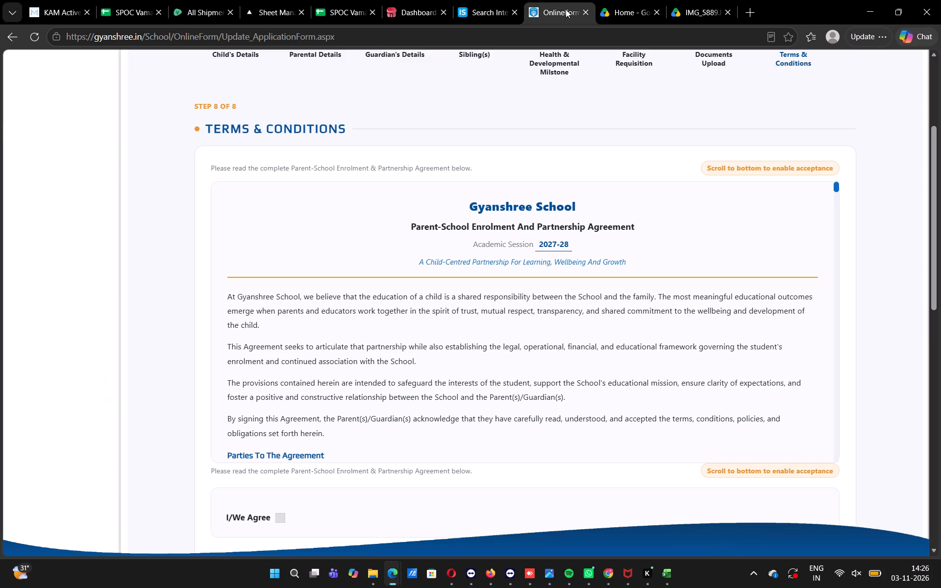
pyautogui.click(623, 5)
pyautogui.click(684, 7)
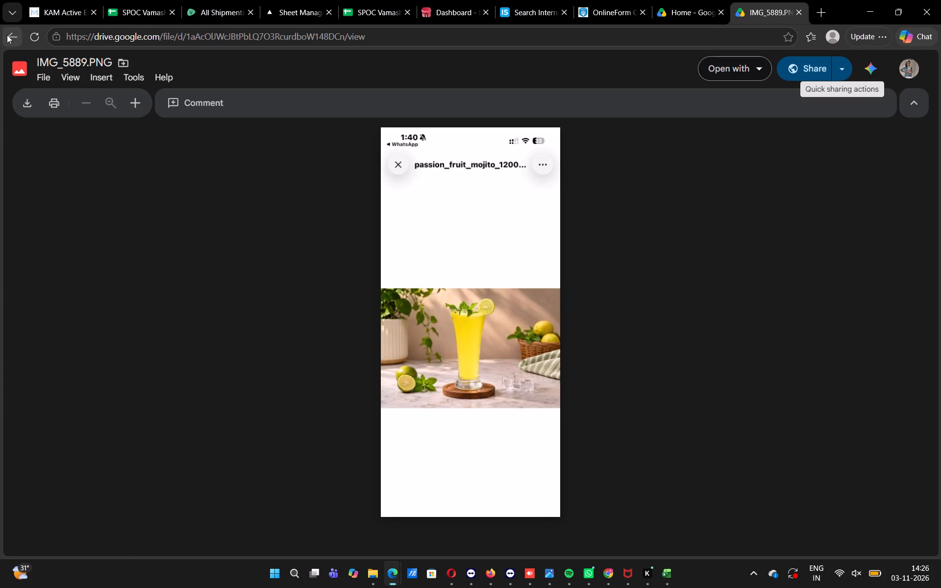
# Switch to the blank Excel workbook and enter the header ITEM NAMES in cell A1.
pyautogui.click(670, 573)
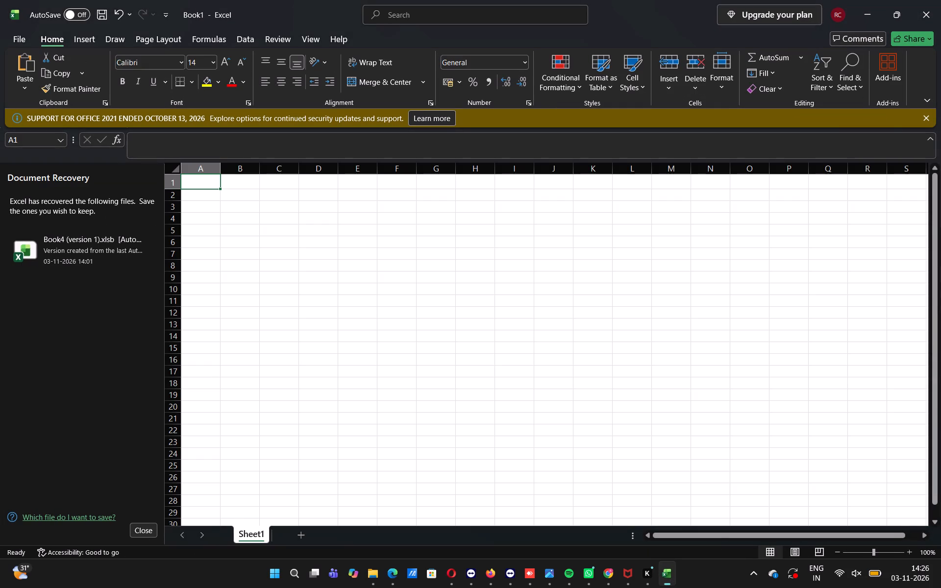
pyautogui.moveTo(166, 168); pyautogui.dragTo(104, 175)
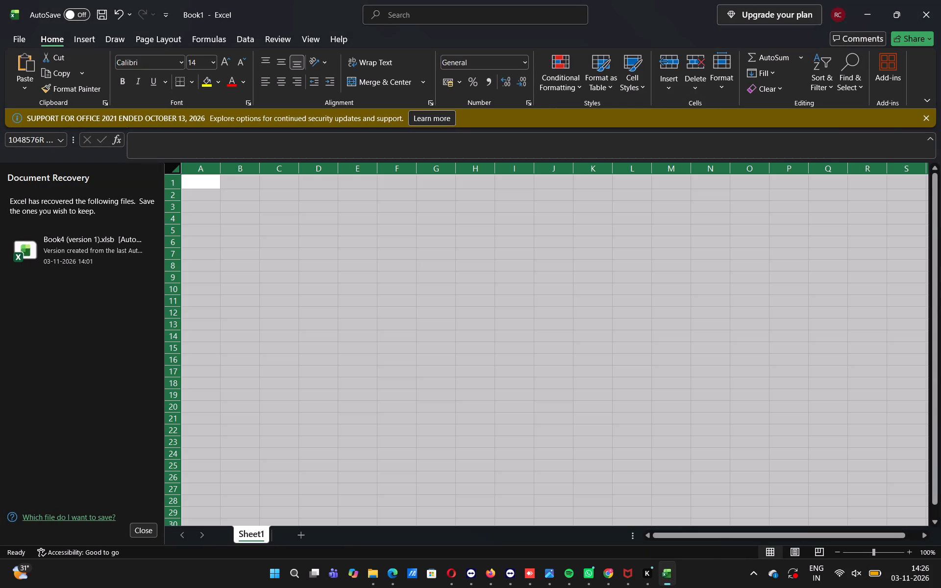
pyautogui.click(260, 221)
pyautogui.click(205, 178)
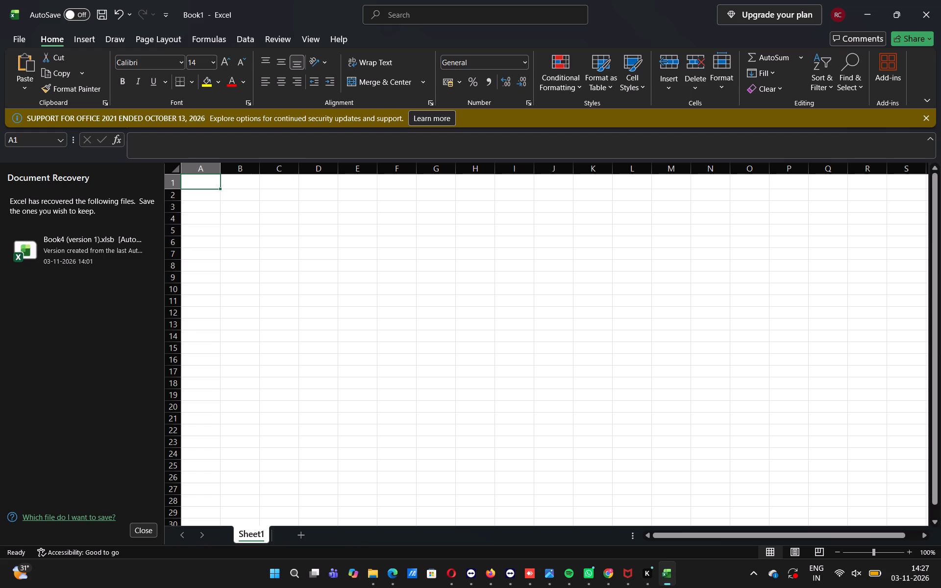
pyautogui.write('ITE')
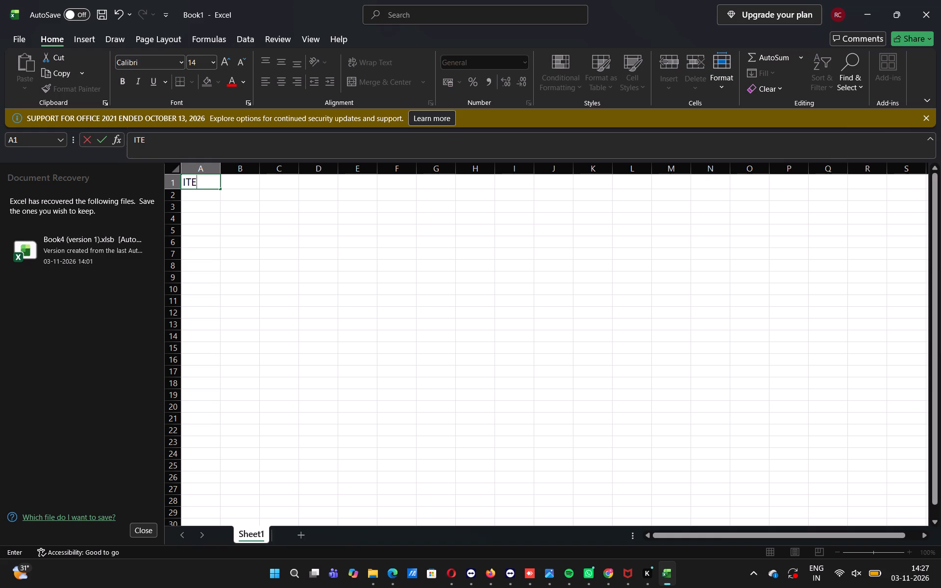
pyautogui.write('M NAMES')
pyautogui.press('space')
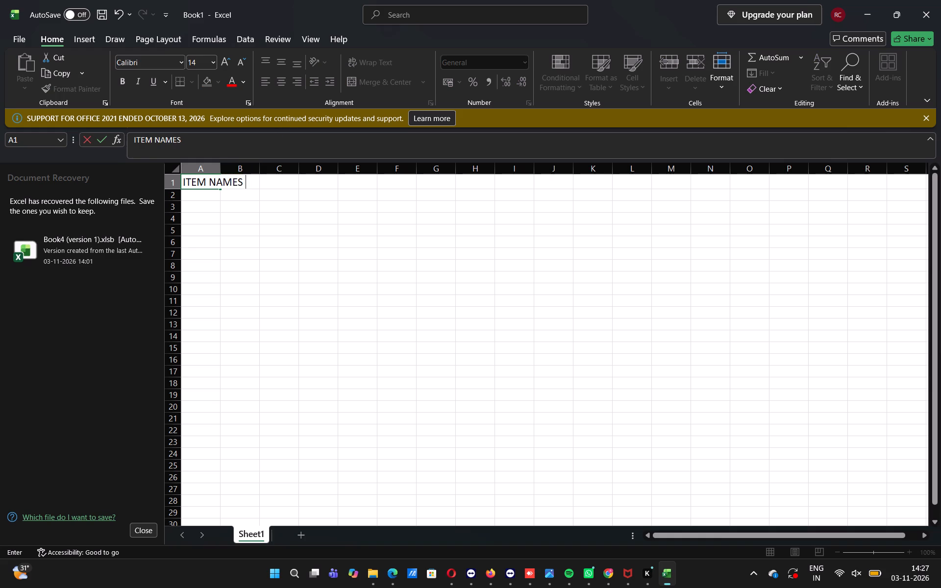
pyautogui.click(214, 194)
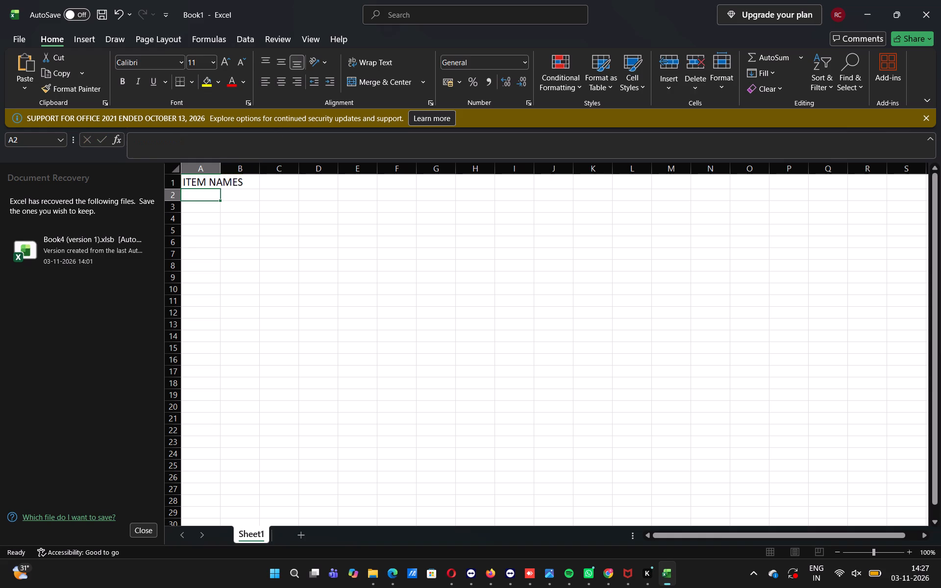
pyautogui.press('Return')
# Widen column A to about 60 so it has room for long item names.
pyautogui.moveTo(221, 167); pyautogui.dragTo(449, 215)
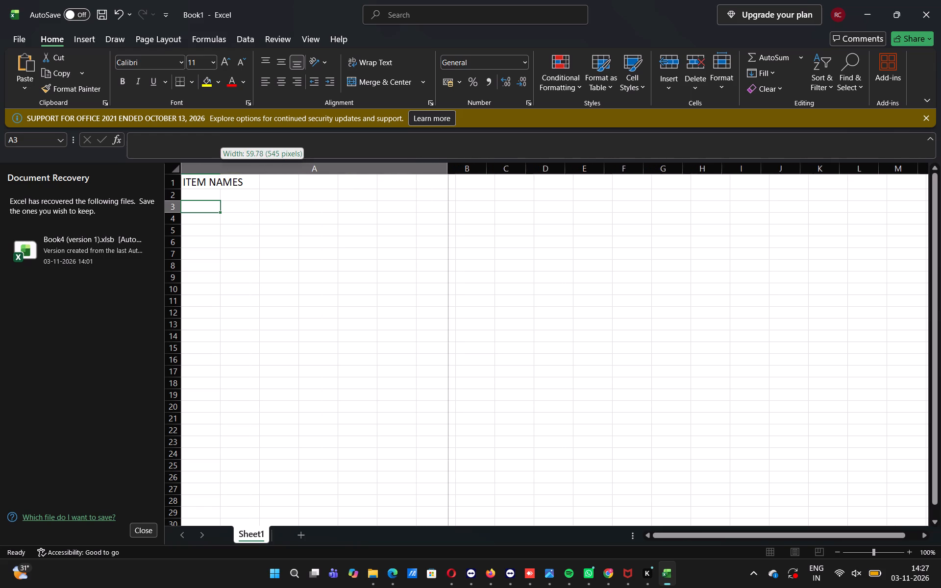
pyautogui.moveTo(449, 215); pyautogui.dragTo(453, 220)
pyautogui.click(264, 194)
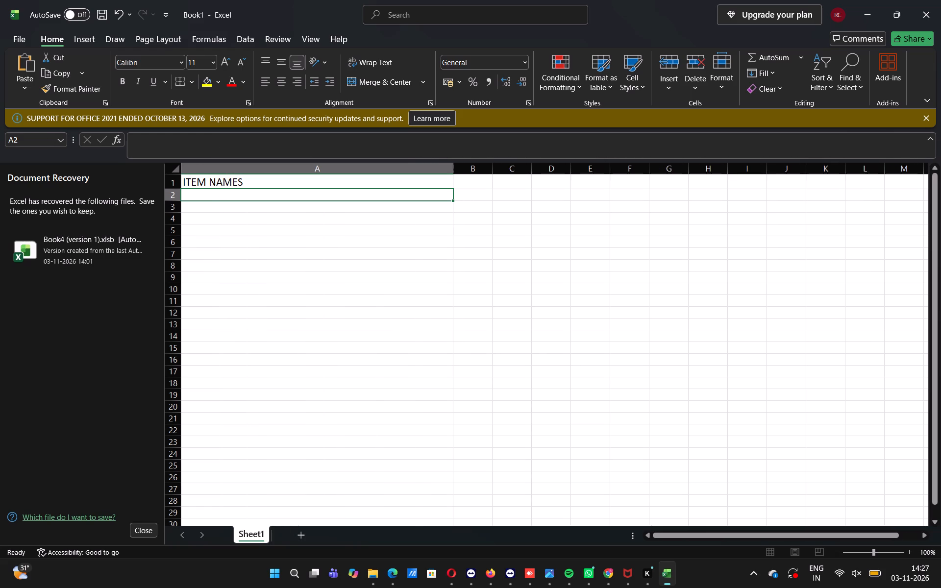
# Enter the header LINKS in cell B1, beside the ITEM NAMES header.
pyautogui.click(474, 186)
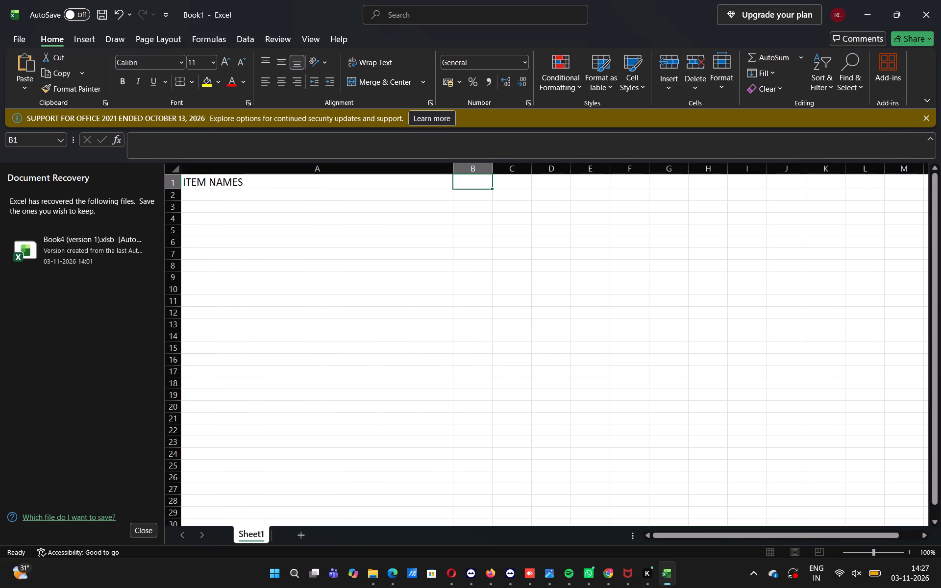
pyautogui.write('LINKS')
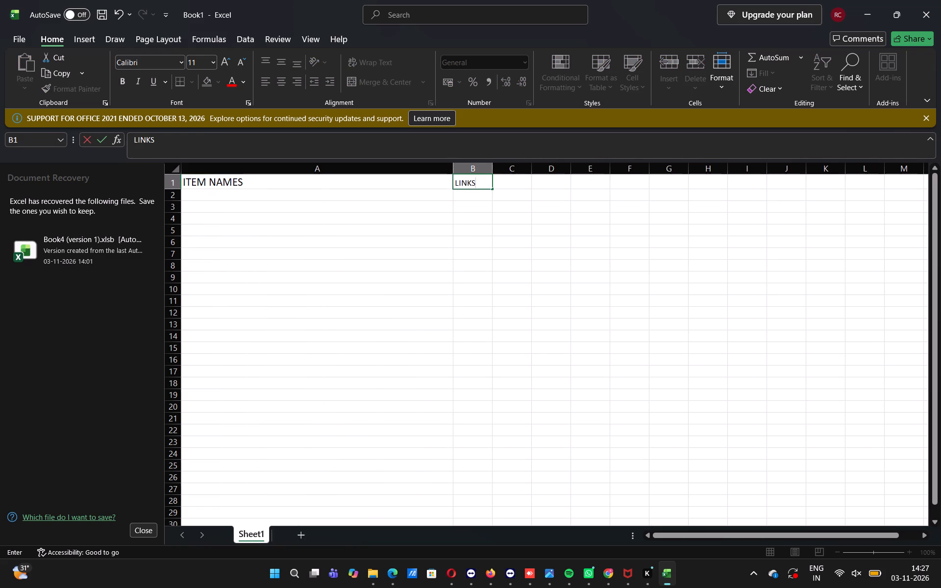
pyautogui.click(477, 208)
# Widen column B to slightly more than column A's width, and select the first empty cell under ITEM NAMES.
pyautogui.moveTo(493, 169); pyautogui.dragTo(562, 175)
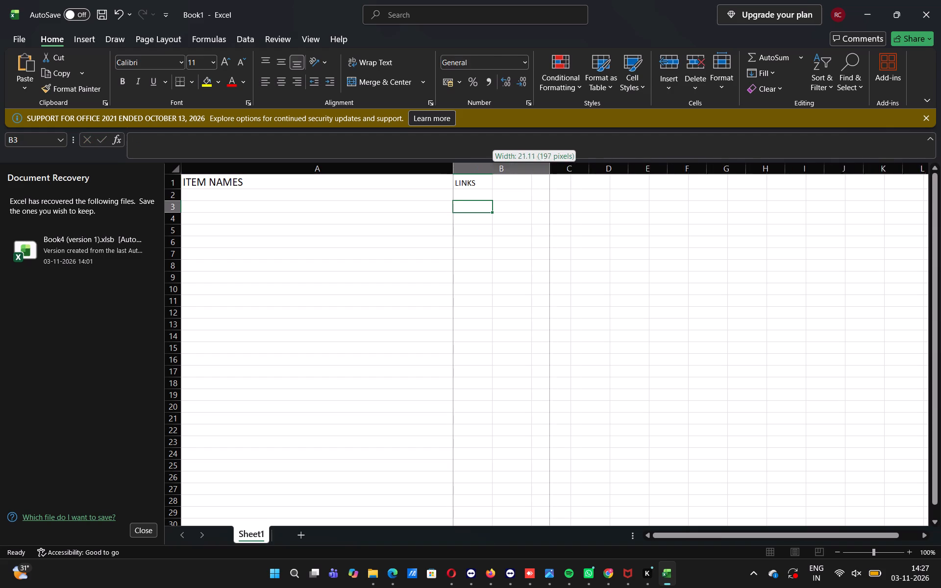
pyautogui.moveTo(562, 175); pyautogui.dragTo(771, 205)
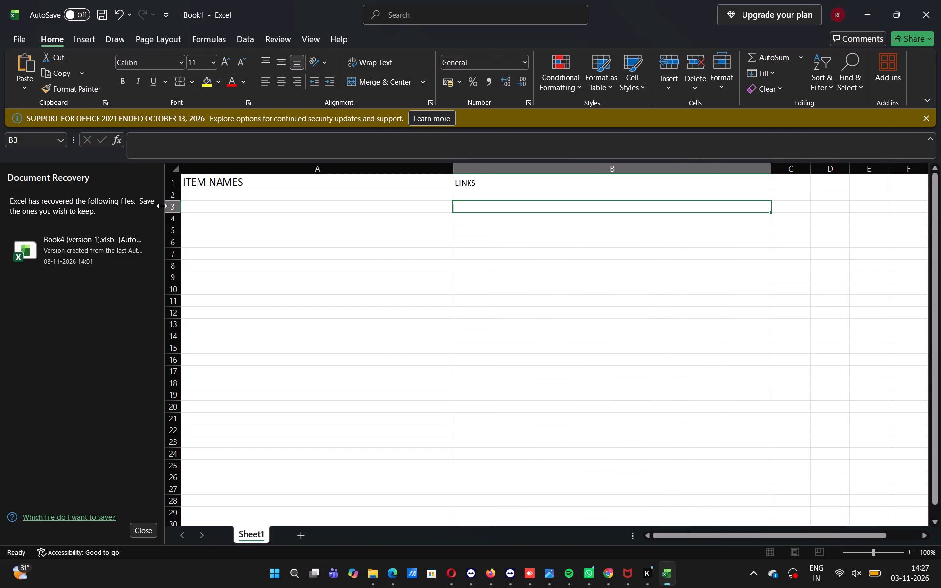
pyautogui.click(205, 197)
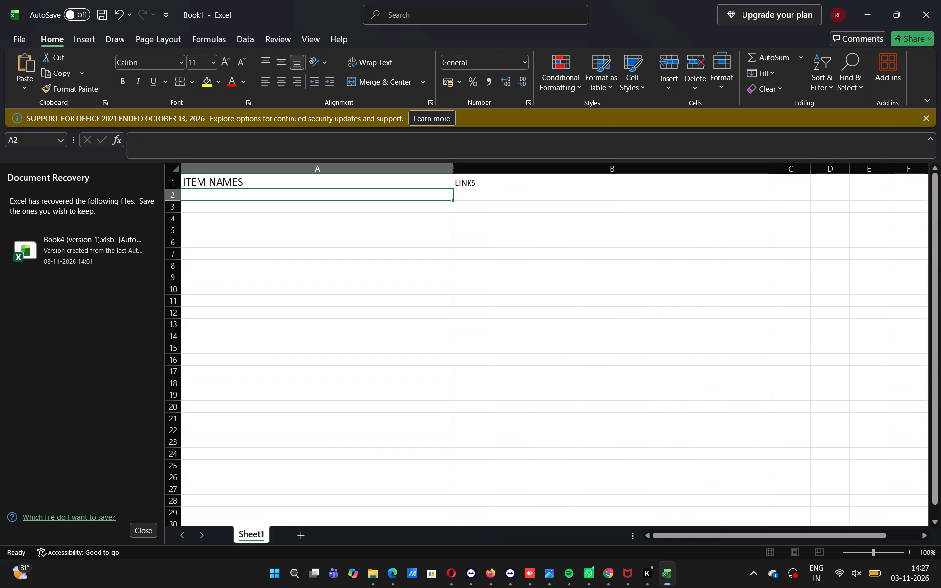
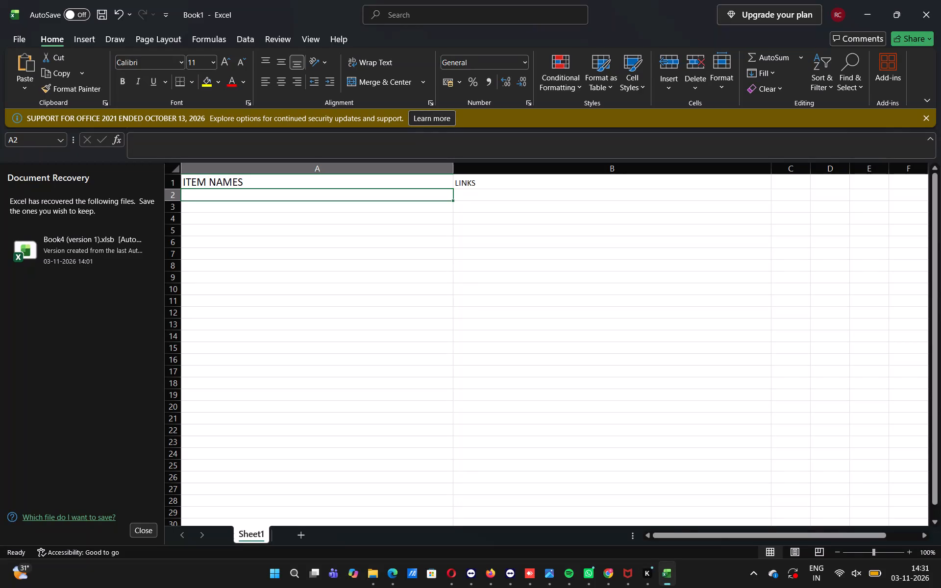
# Start the first item name under ITEM NAMES in cell A2 with the letters VI.
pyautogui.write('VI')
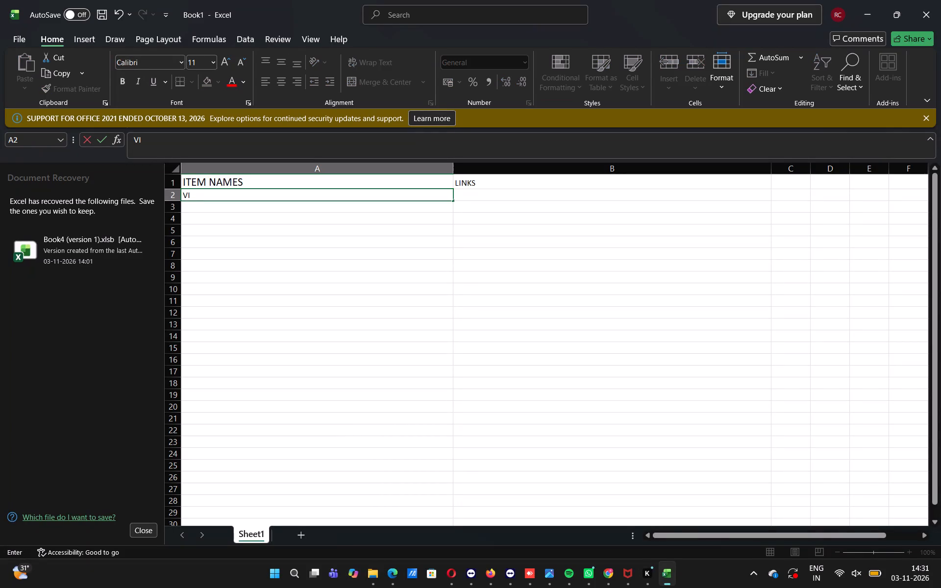
# Complete the first item name in cell A2 as Veitnamese coffee.
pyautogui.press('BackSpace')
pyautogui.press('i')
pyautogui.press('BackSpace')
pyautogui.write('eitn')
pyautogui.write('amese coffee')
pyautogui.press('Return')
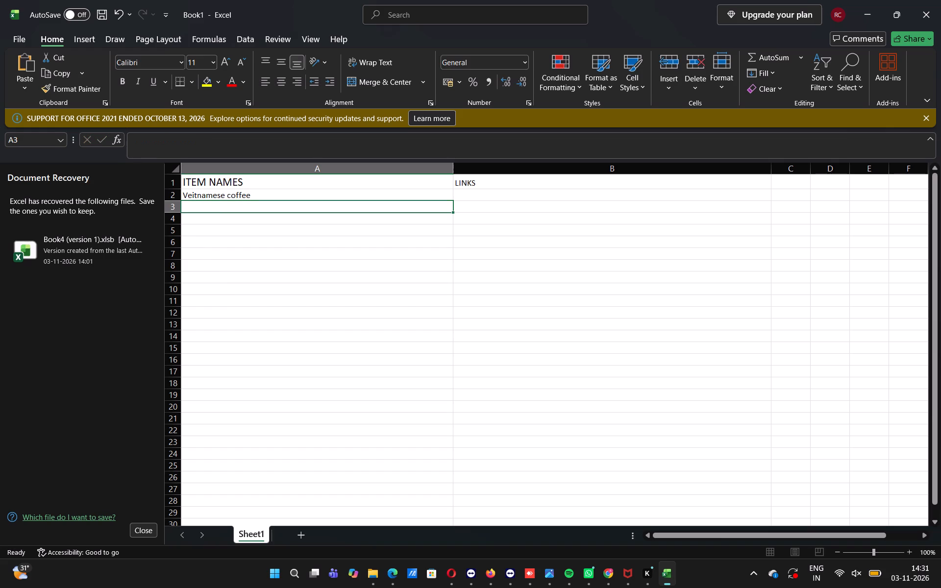
# Enter the item name tandoori paneer supreme in cell A3.
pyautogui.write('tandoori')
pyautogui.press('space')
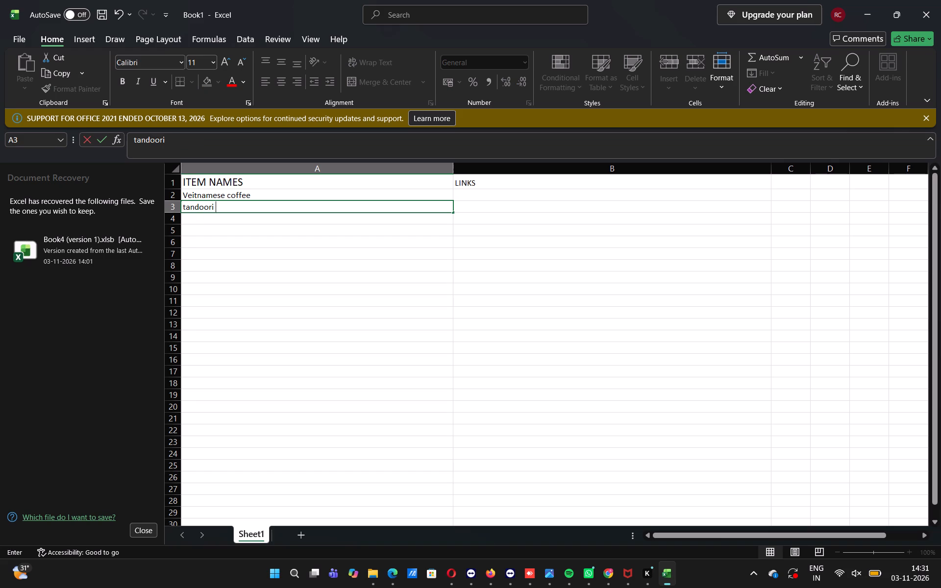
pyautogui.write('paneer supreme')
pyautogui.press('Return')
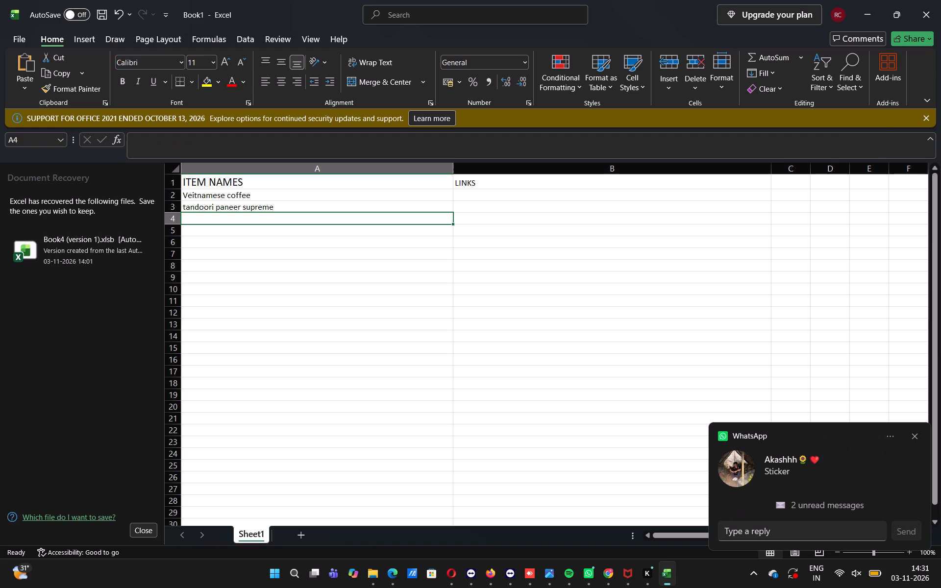
# Enter the item name scarlett dew smootthie in cell A4.
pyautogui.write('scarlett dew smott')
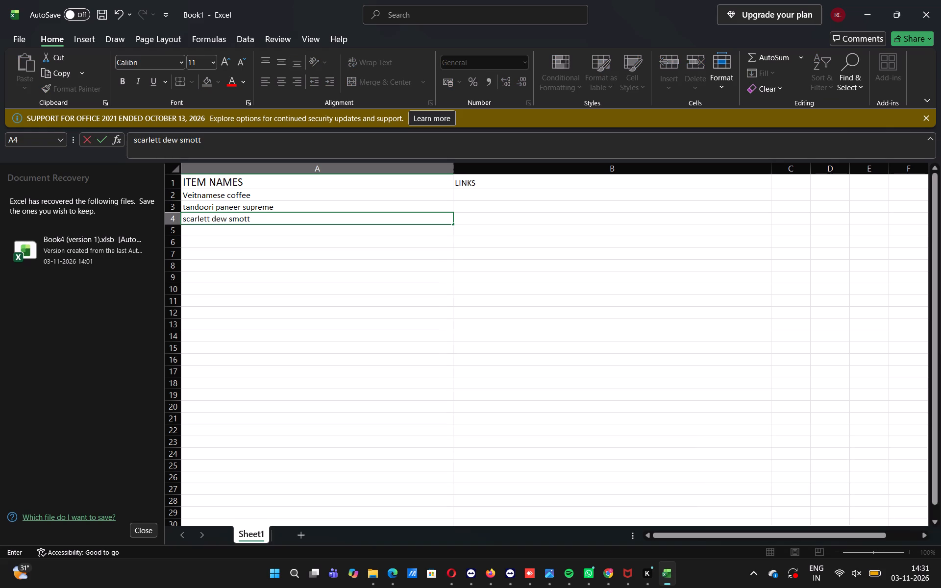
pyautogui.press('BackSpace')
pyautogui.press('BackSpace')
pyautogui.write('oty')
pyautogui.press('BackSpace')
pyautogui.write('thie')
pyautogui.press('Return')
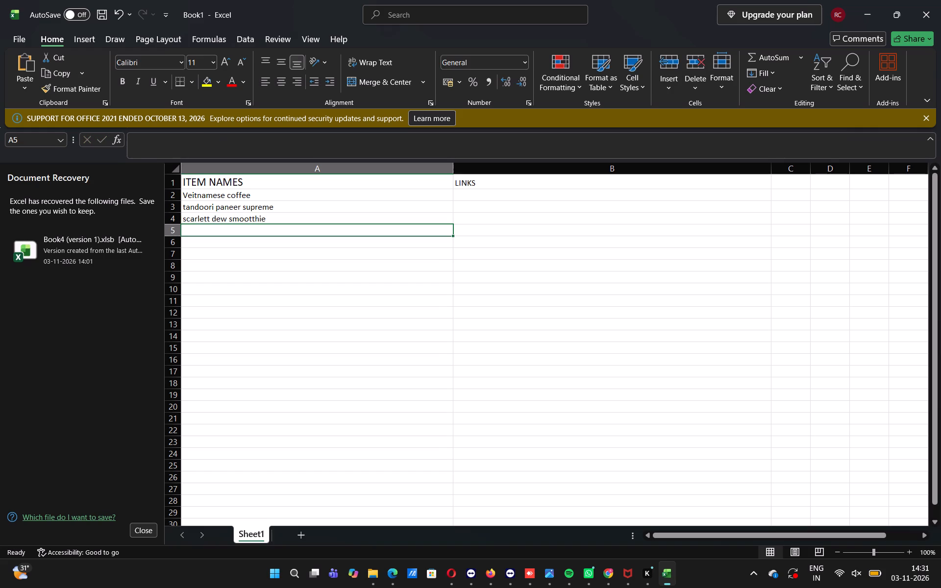
# Enter the item name pebbles ripples in cell A5, and select cell B3 in the LINKS column.
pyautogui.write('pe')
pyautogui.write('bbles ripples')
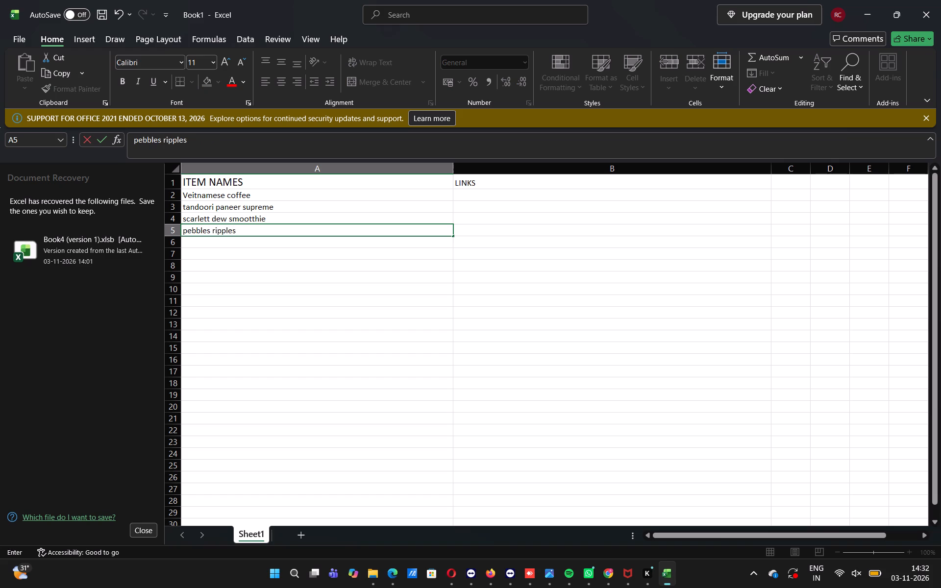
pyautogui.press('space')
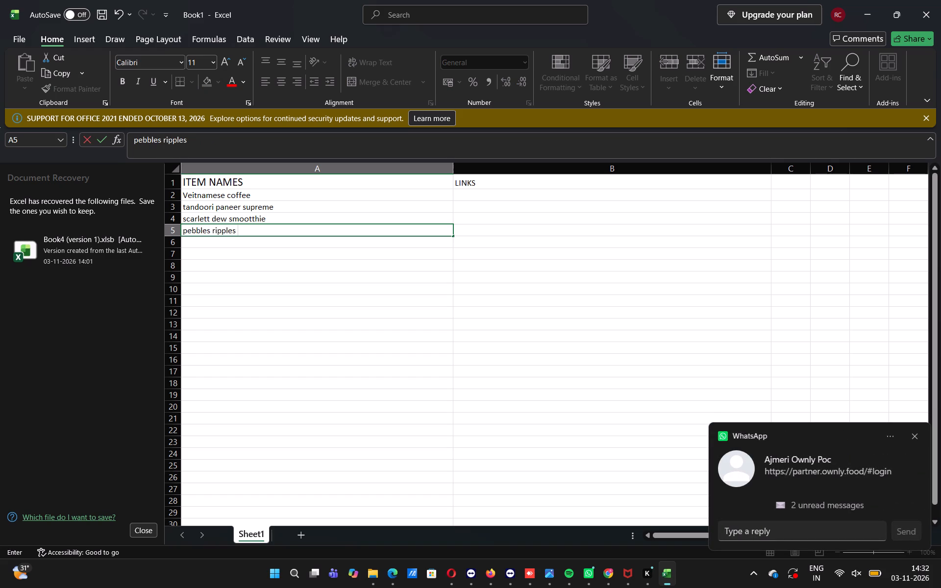
pyautogui.click(511, 202)
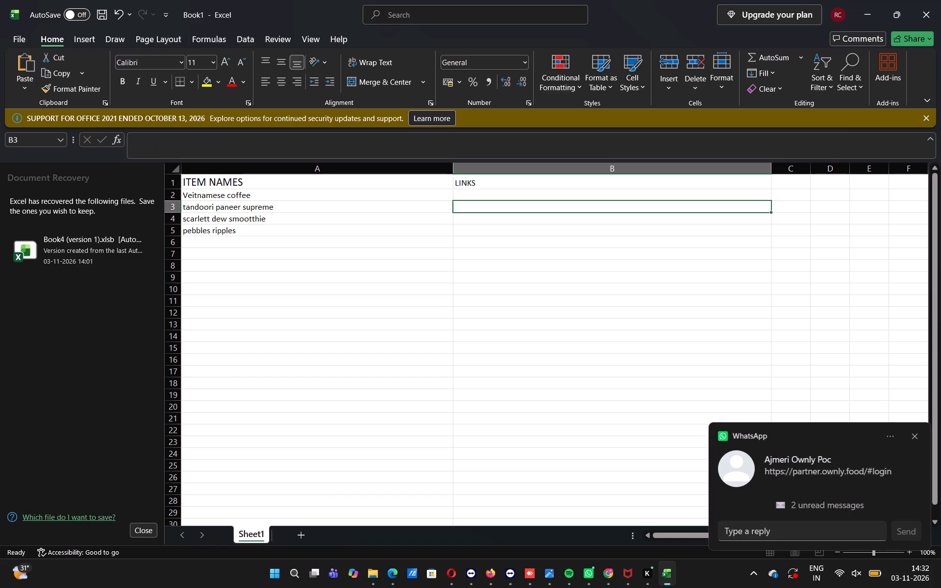
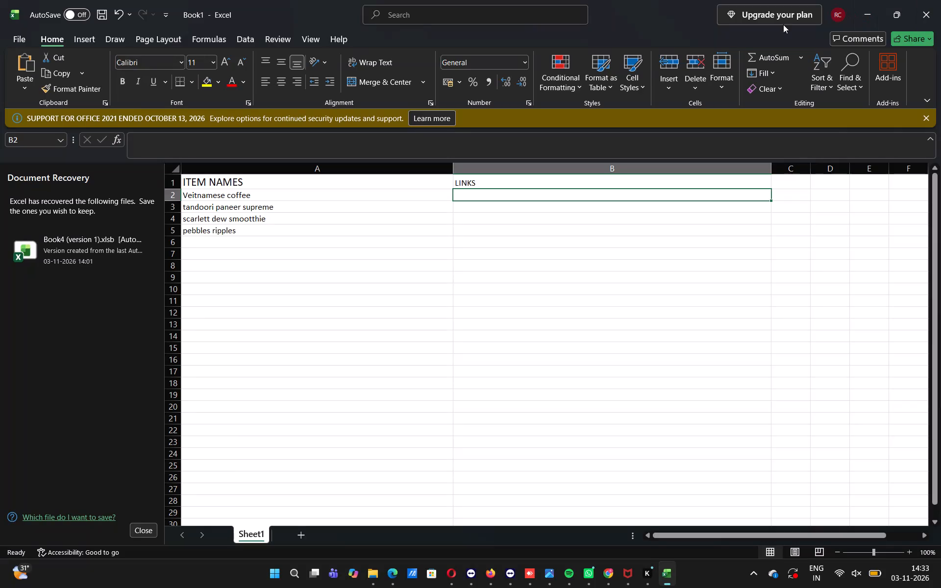
# Switch to Google Drive in Edge, look through the full suggested files, and preview the image WhatsApp Image 2026-11-03 at 12.23.18 PM.jpeg.
pyautogui.click(854, 14)
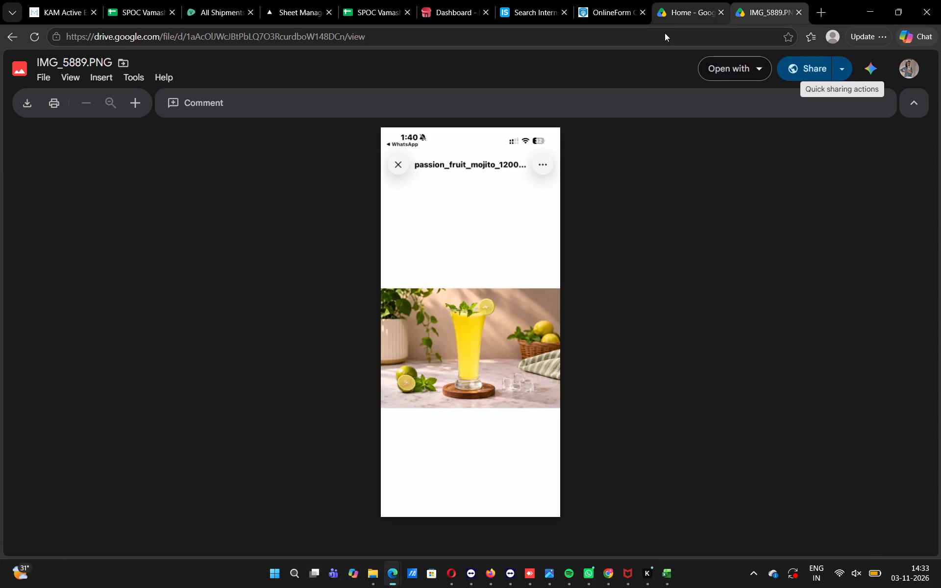
pyautogui.click(8, 41)
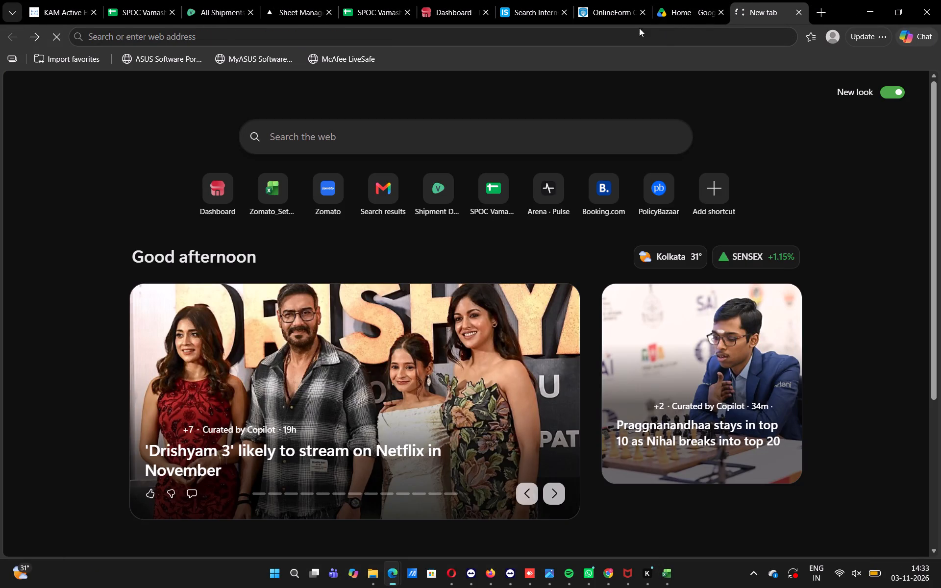
pyautogui.click(692, 5)
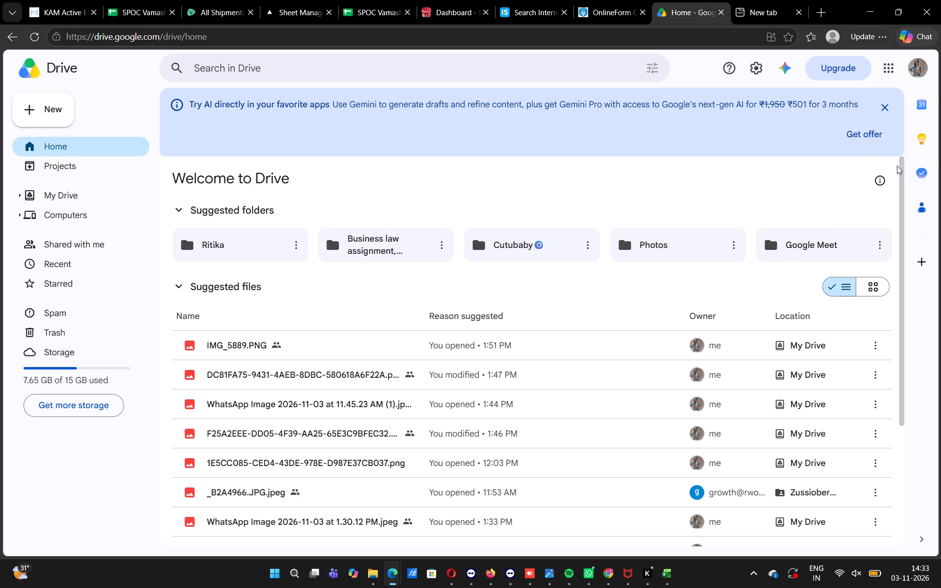
pyautogui.moveTo(901, 170); pyautogui.dragTo(905, 248)
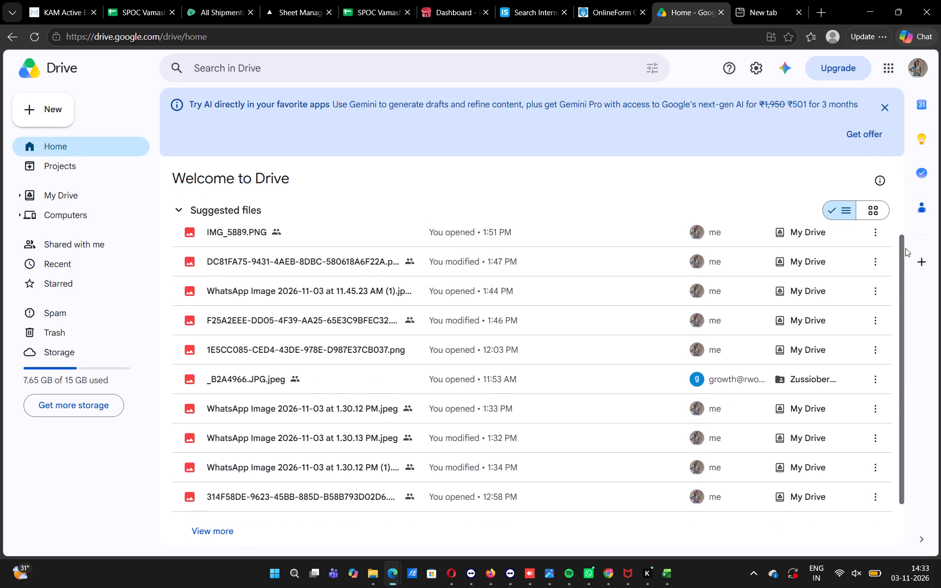
pyautogui.moveTo(905, 248); pyautogui.dragTo(904, 283)
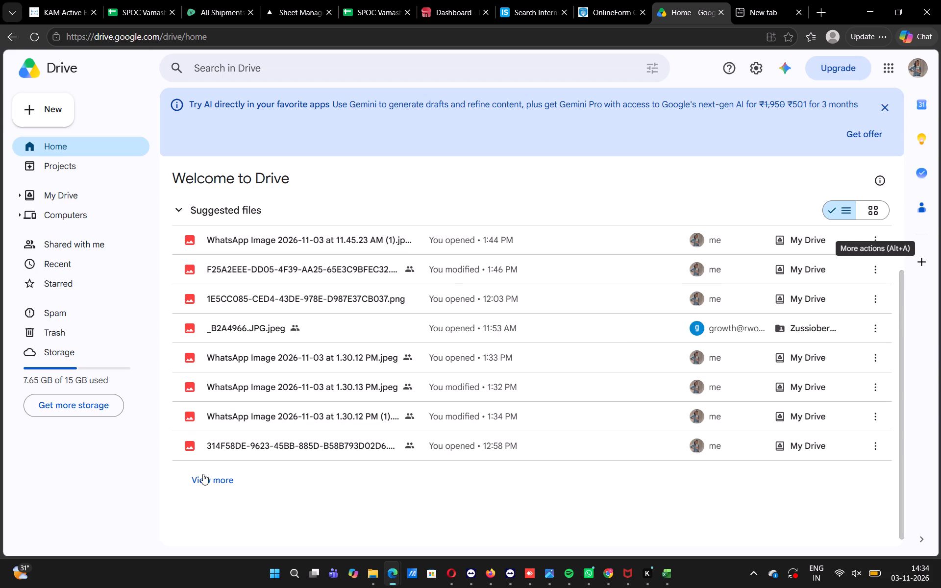
pyautogui.click(206, 473)
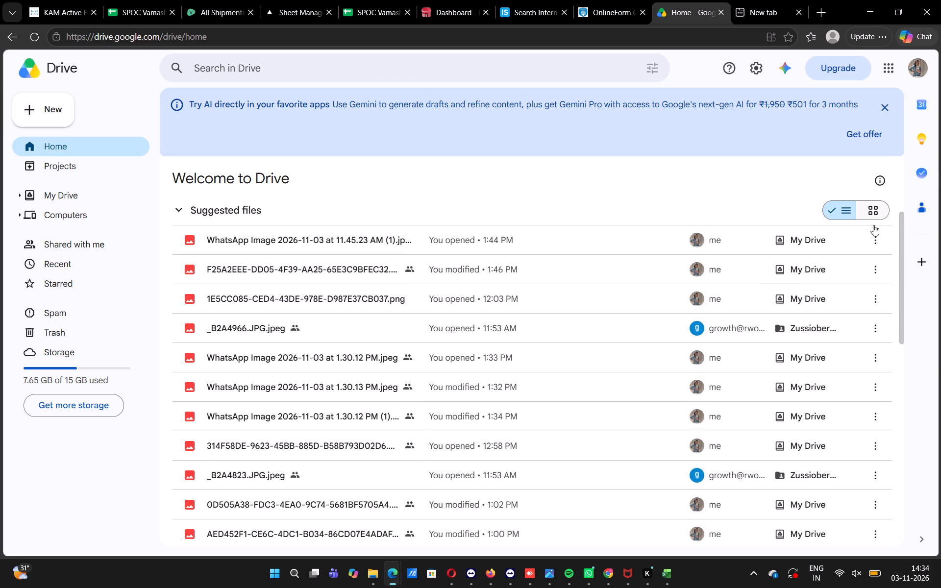
pyautogui.moveTo(899, 228); pyautogui.dragTo(897, 301)
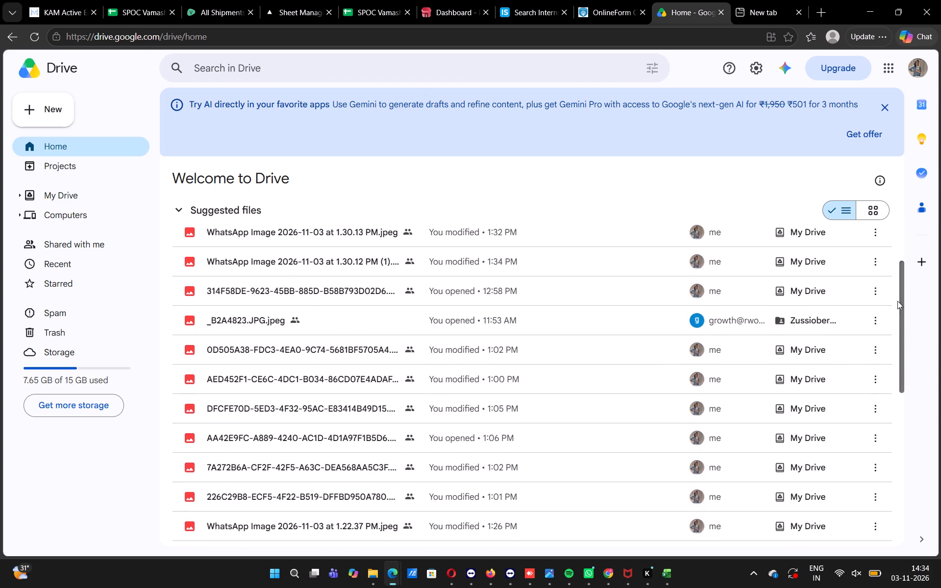
pyautogui.moveTo(897, 301); pyautogui.dragTo(881, 406)
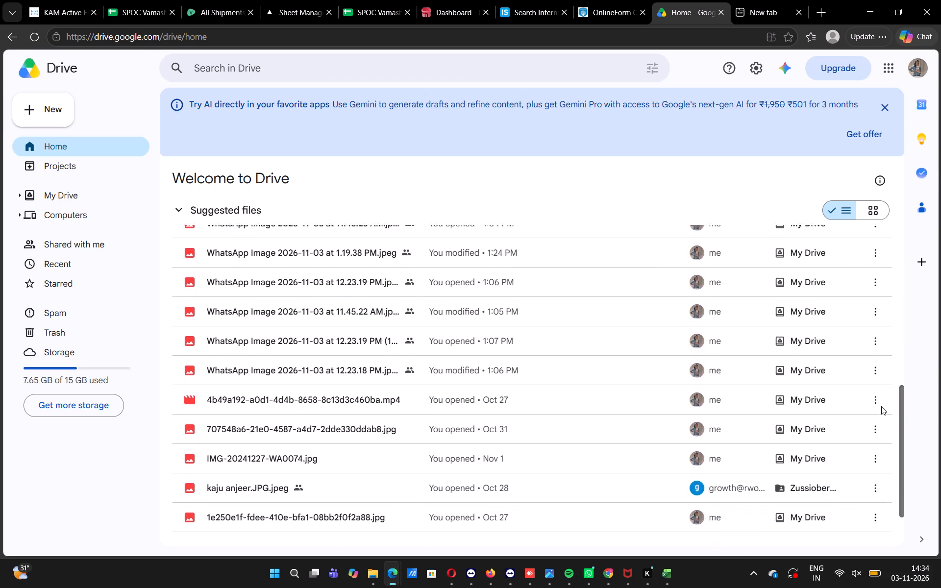
pyautogui.moveTo(881, 406); pyautogui.dragTo(878, 420)
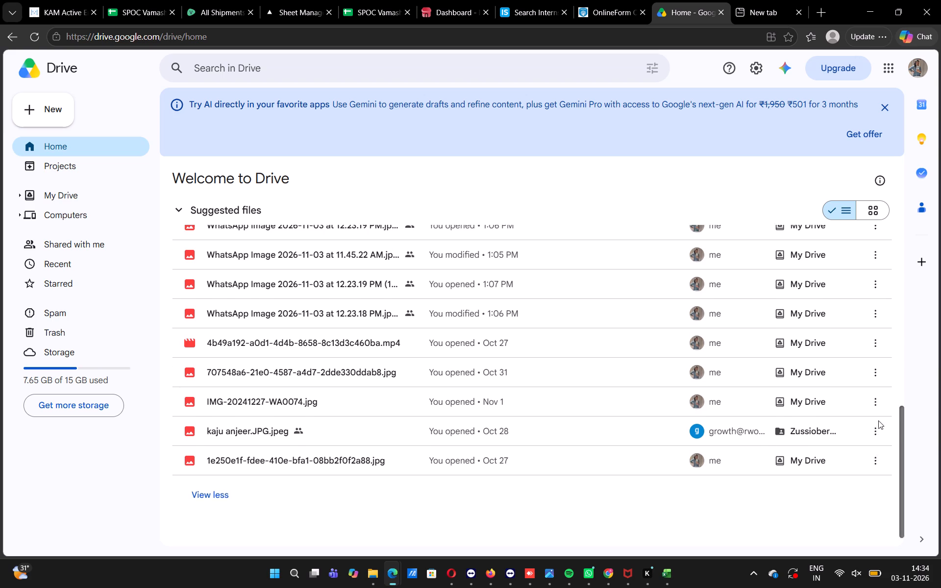
pyautogui.moveTo(878, 420); pyautogui.dragTo(879, 418)
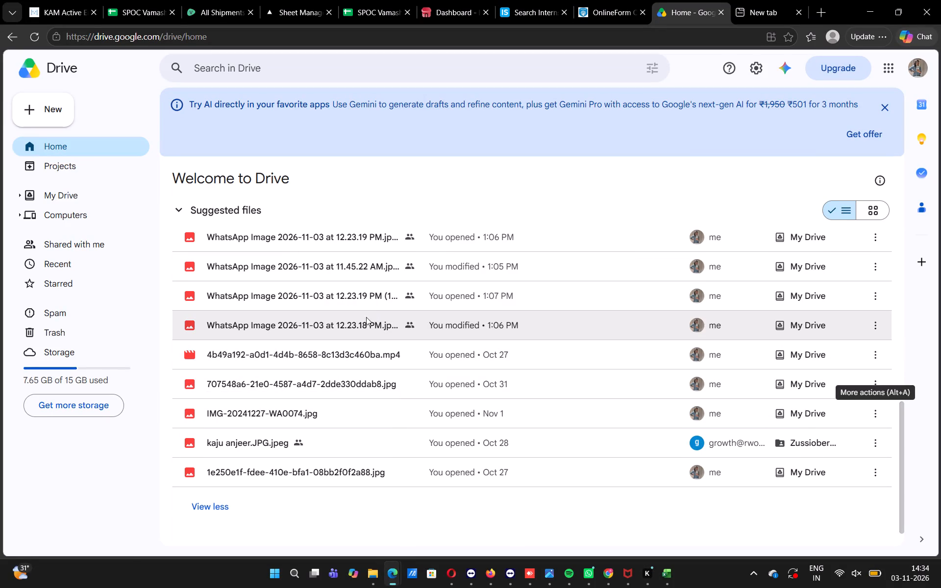
pyautogui.doubleClick(325, 331)
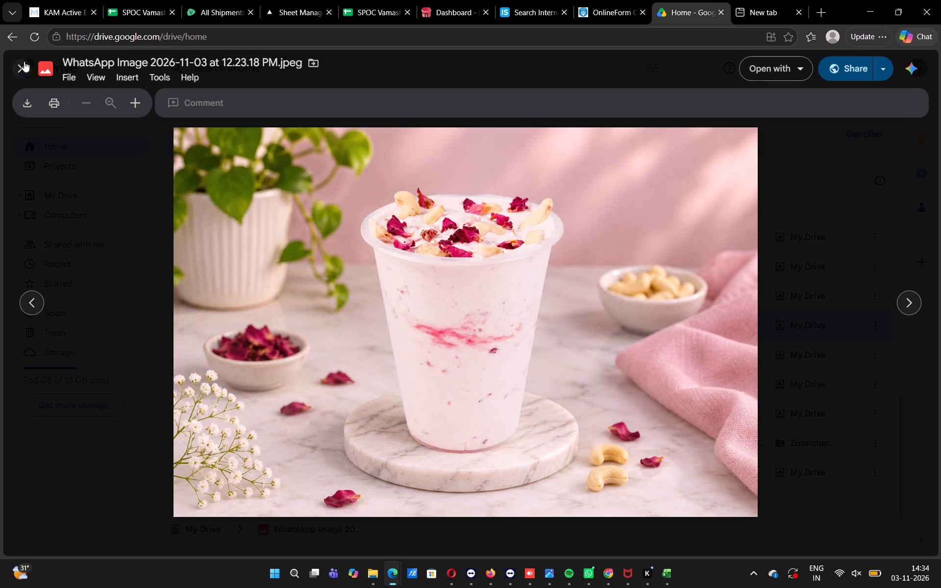
pyautogui.click(24, 61)
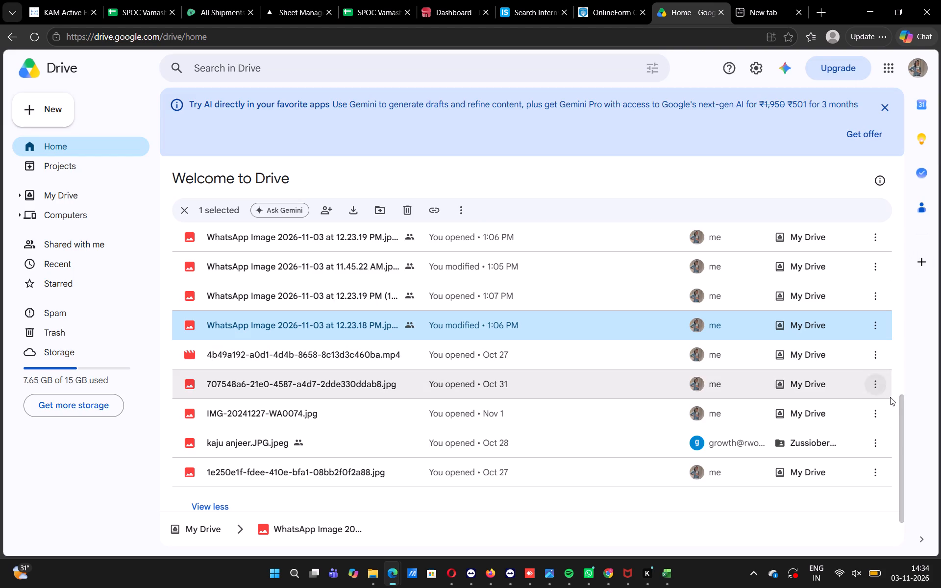
# Check My Drive and the full list of suggested files on Drive's Home page for the item images.
pyautogui.click(217, 503)
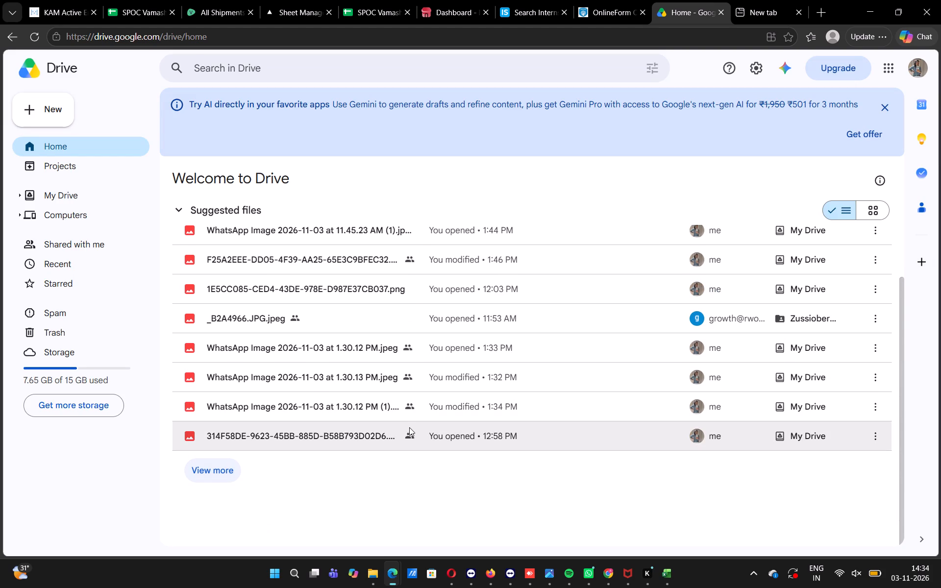
pyautogui.moveTo(901, 337); pyautogui.dragTo(932, 146)
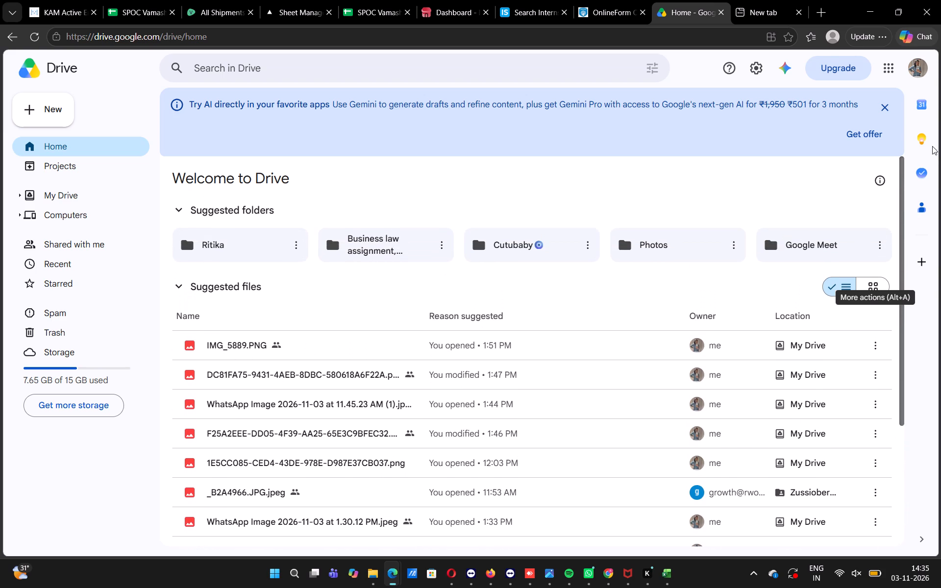
pyautogui.moveTo(932, 146); pyautogui.dragTo(892, 436)
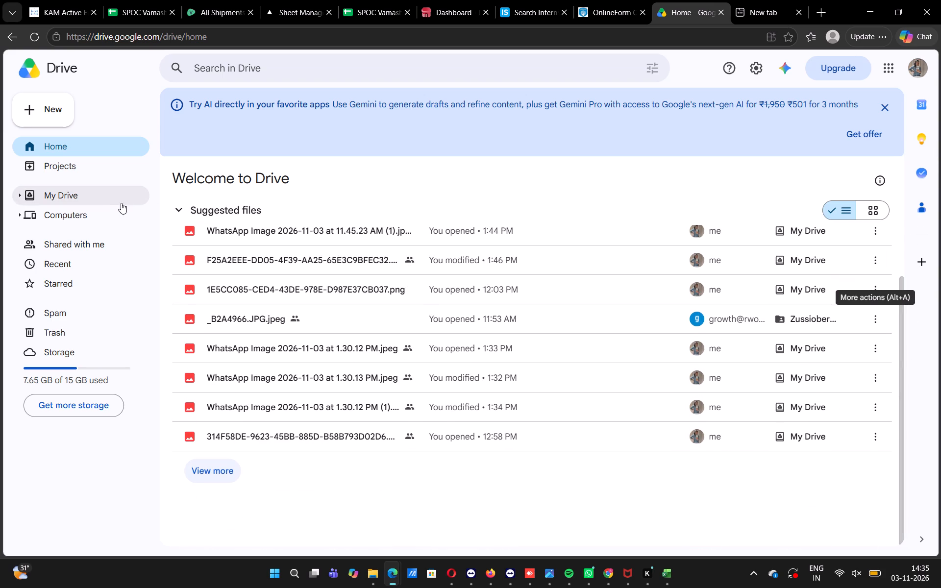
pyautogui.click(98, 194)
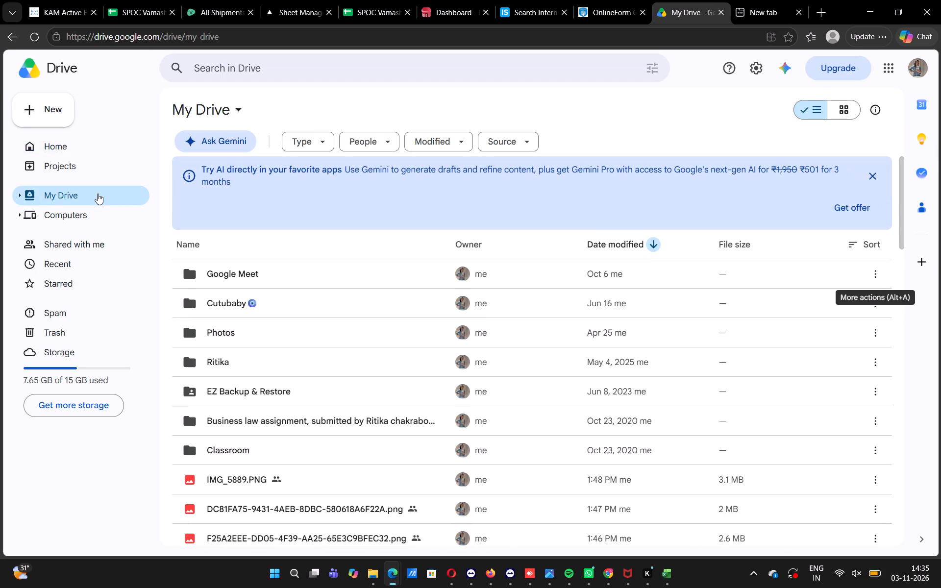
pyautogui.doubleClick(68, 145)
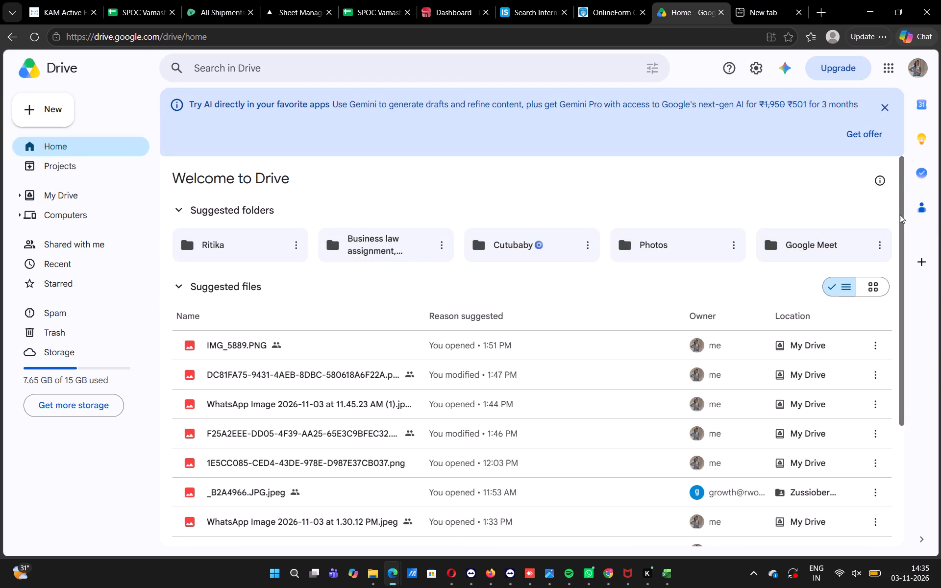
pyautogui.moveTo(900, 215); pyautogui.dragTo(891, 394)
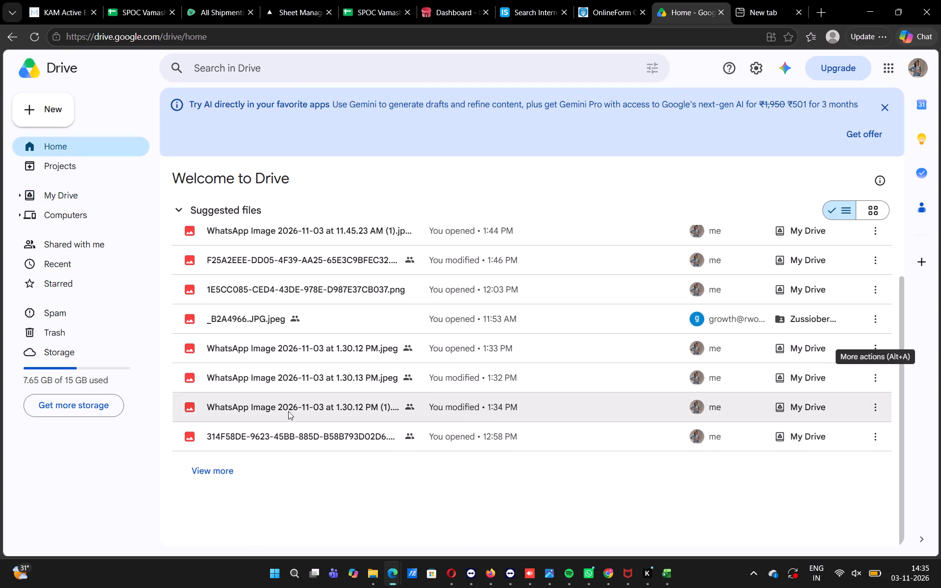
pyautogui.click(216, 468)
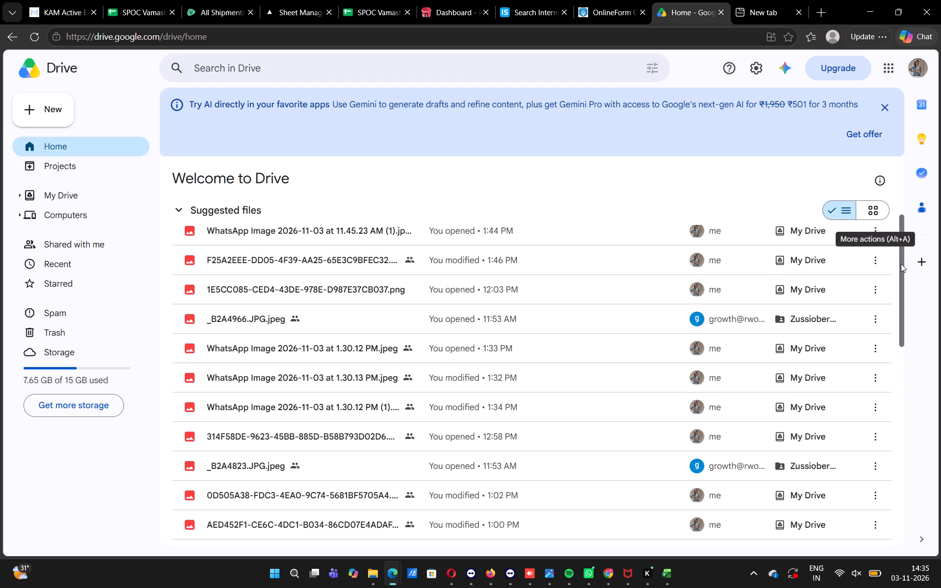
pyautogui.moveTo(901, 264); pyautogui.dragTo(886, 470)
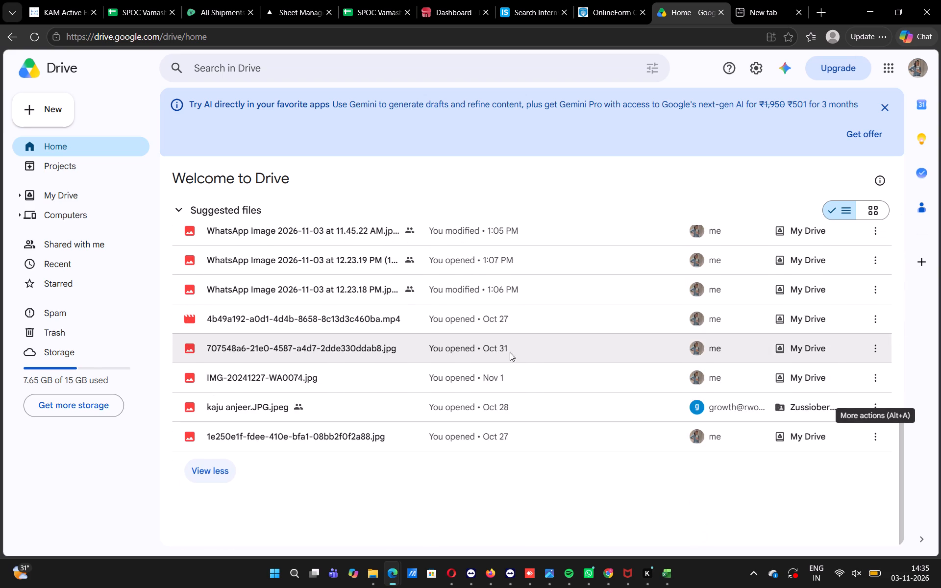
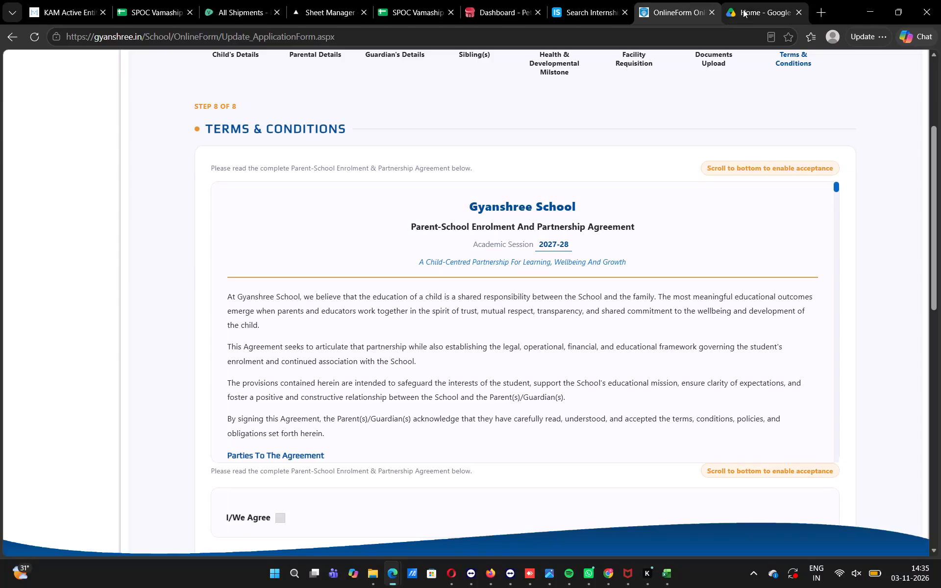
# Switch from the school application form back to the suggested files on Google Drive's Home page.
pyautogui.click(753, 9)
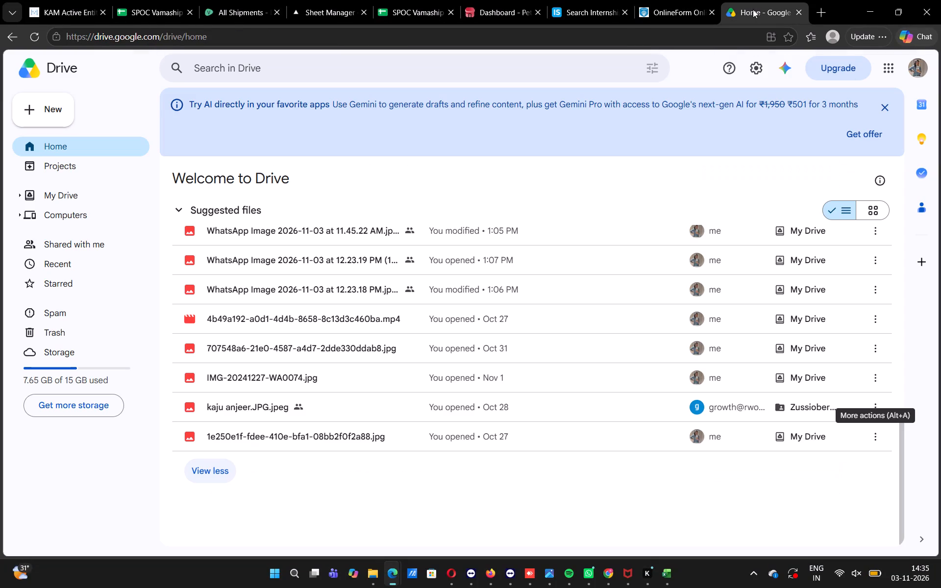
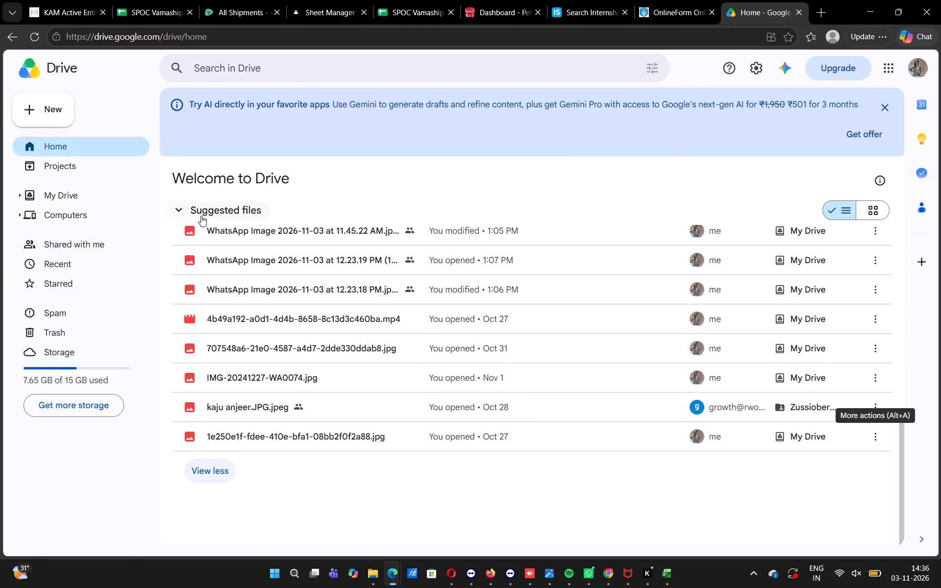
# Look through the files in My Drive and preview the image WhatsApp Image 2026-11-03 at 11.45.23 AM (1).jpeg.
pyautogui.doubleClick(71, 198)
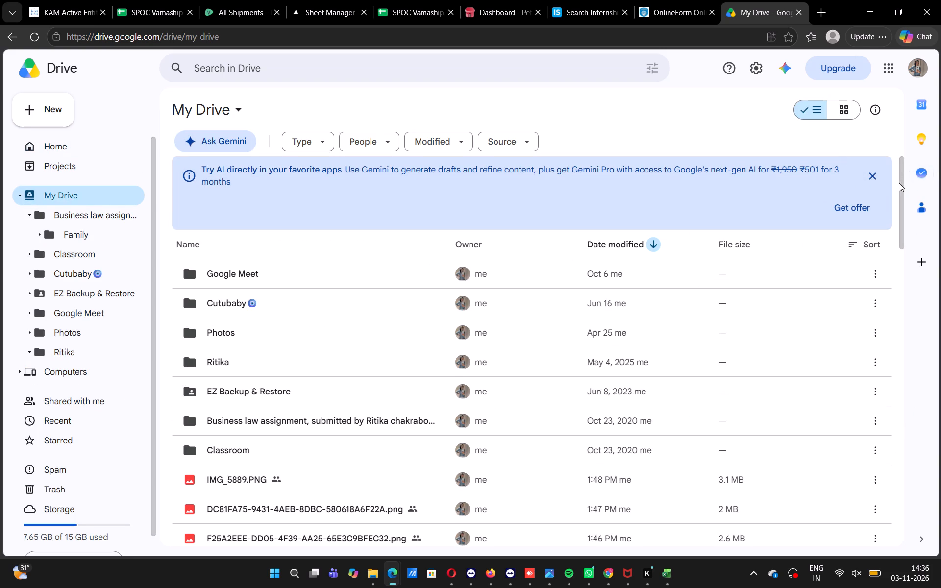
pyautogui.moveTo(900, 183); pyautogui.dragTo(909, 280)
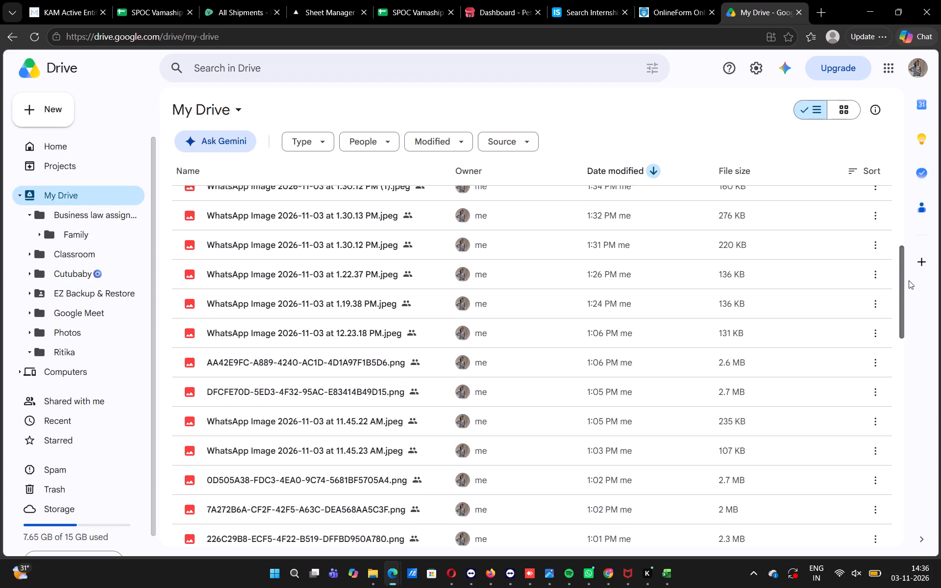
pyautogui.moveTo(909, 280); pyautogui.dragTo(915, 370)
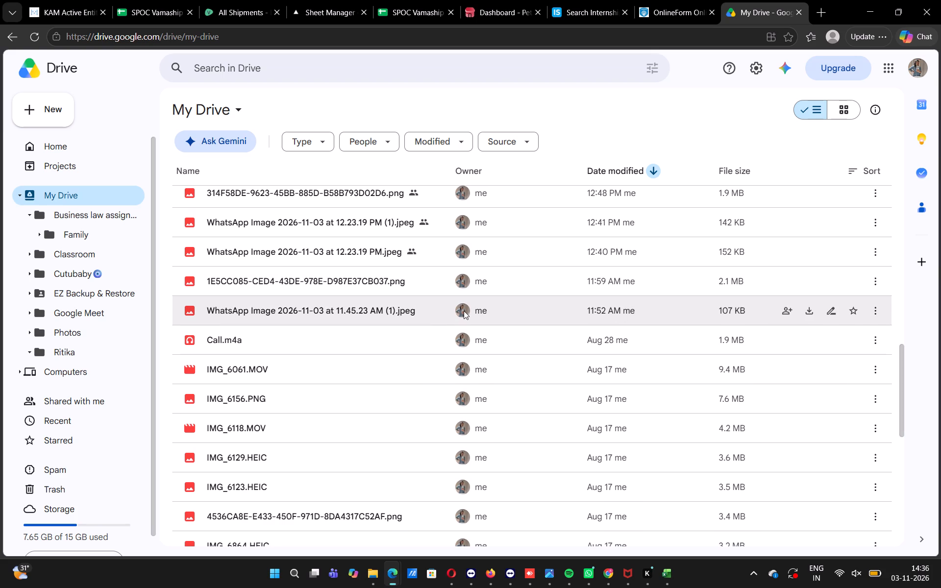
pyautogui.doubleClick(385, 314)
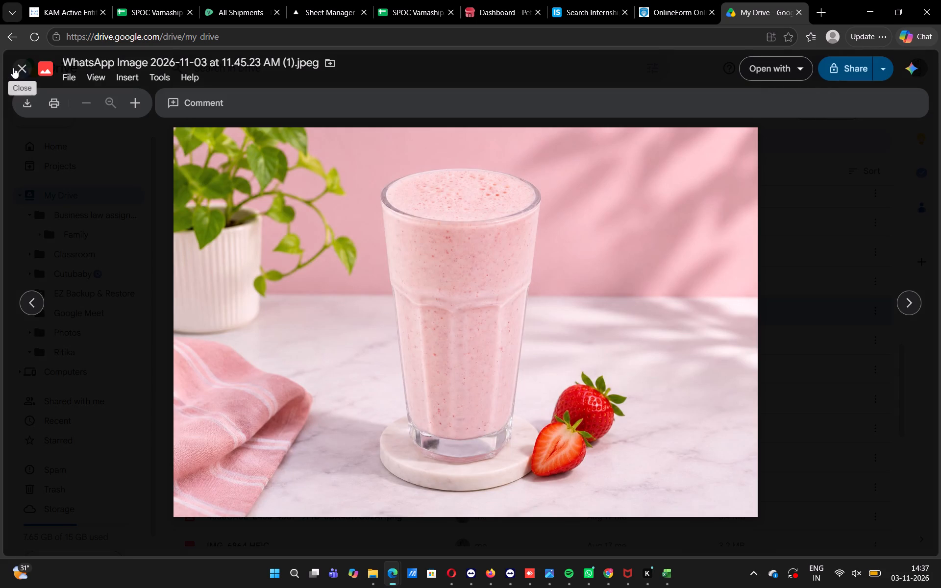
pyautogui.click(880, 69)
pyautogui.click(753, 98)
pyautogui.click(808, 266)
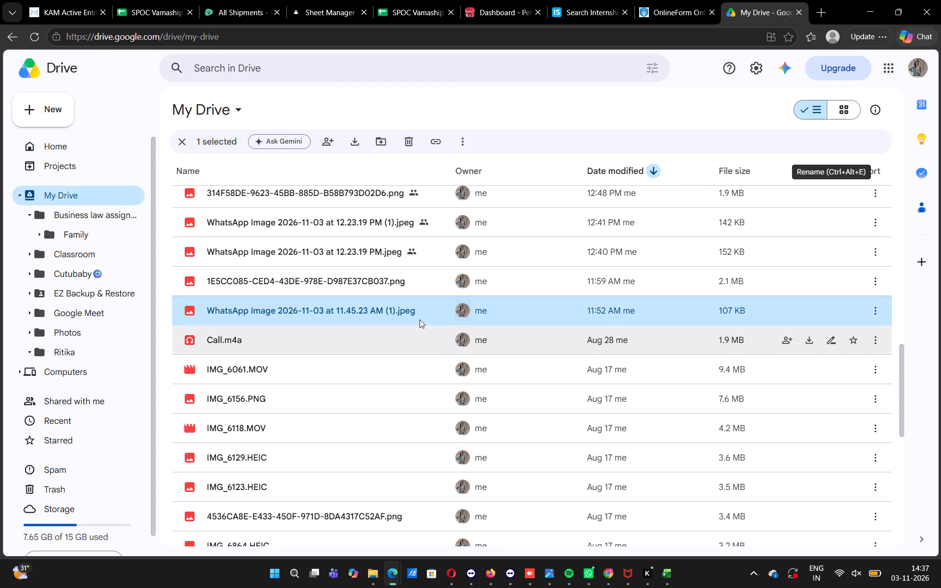
# Set general access for WhatsApp Image 2026-11-03 at 11.45.23 AM (1).jpeg to Anyone with the link and return to the My Drive list.
pyautogui.doubleClick(393, 306)
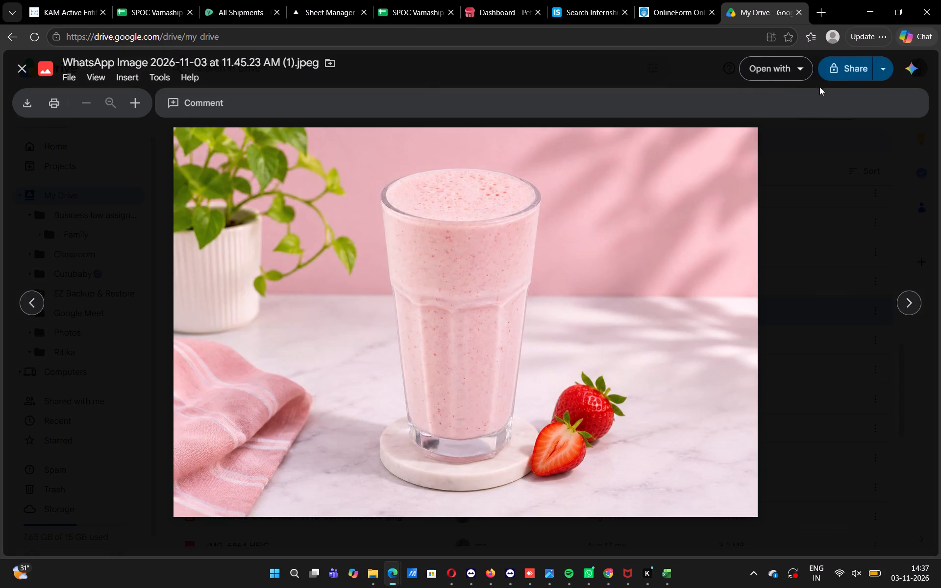
pyautogui.click(833, 69)
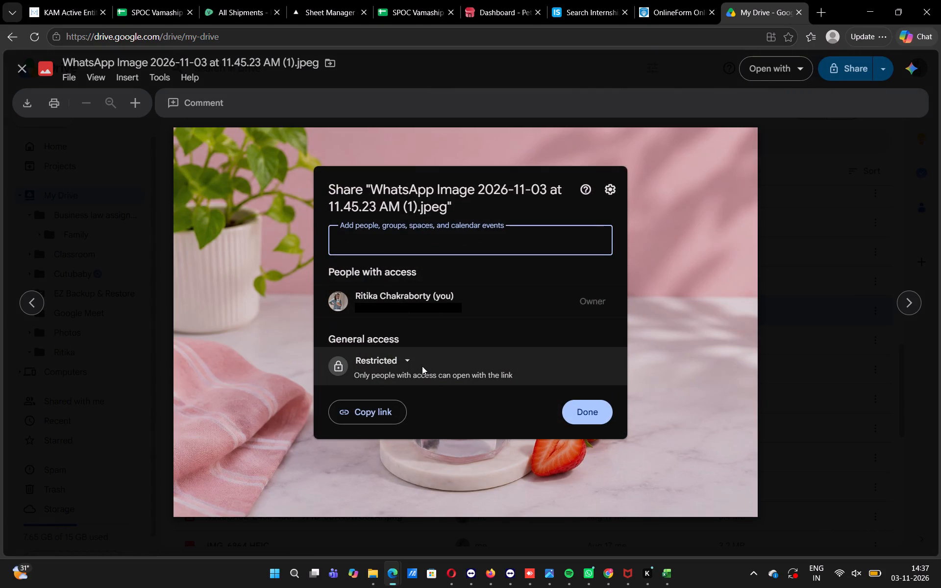
pyautogui.click(421, 366)
pyautogui.click(406, 361)
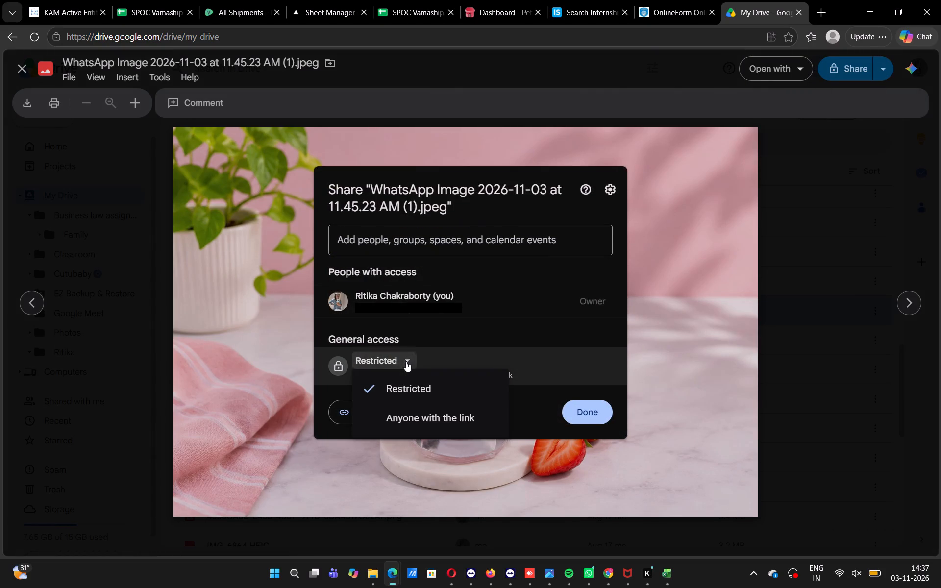
pyautogui.click(392, 417)
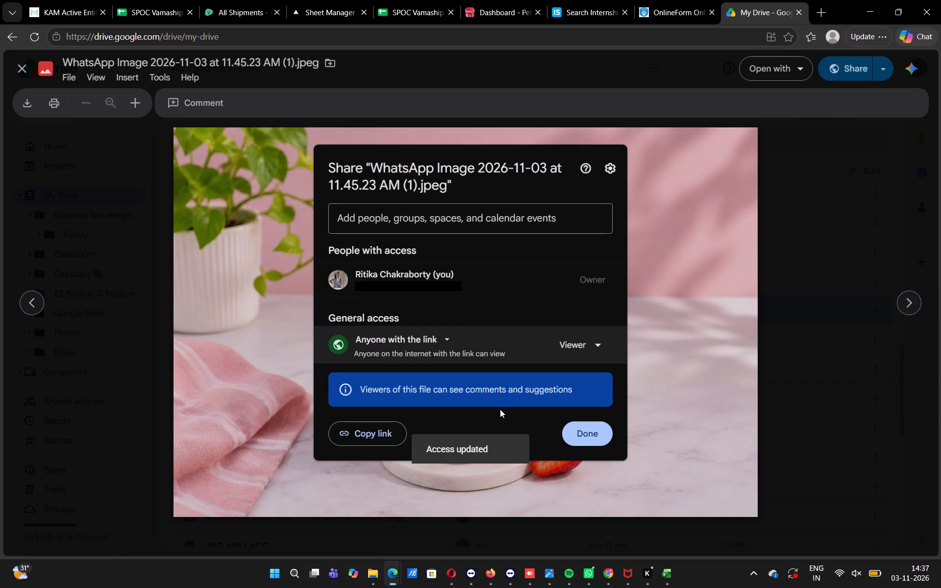
pyautogui.click(583, 437)
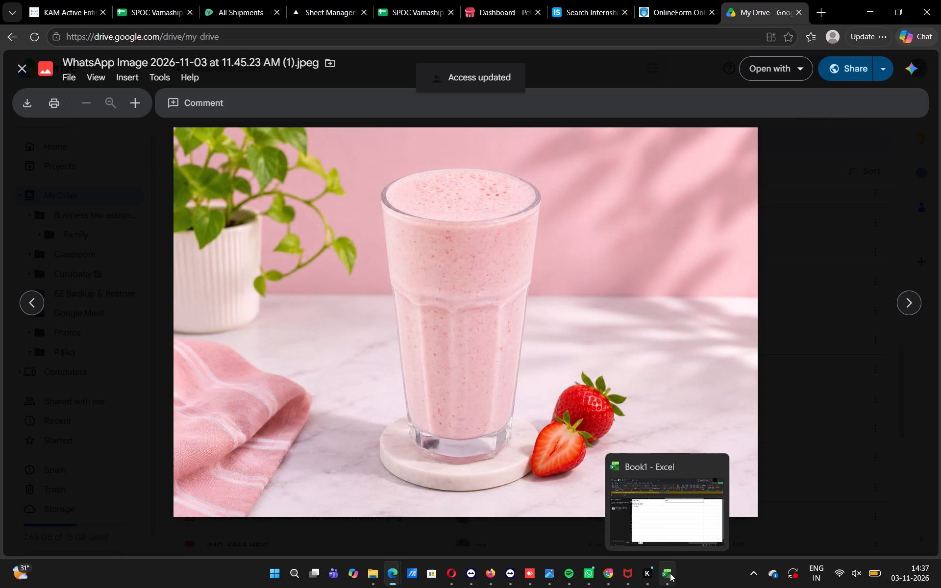
pyautogui.click(661, 0)
pyautogui.click(762, 0)
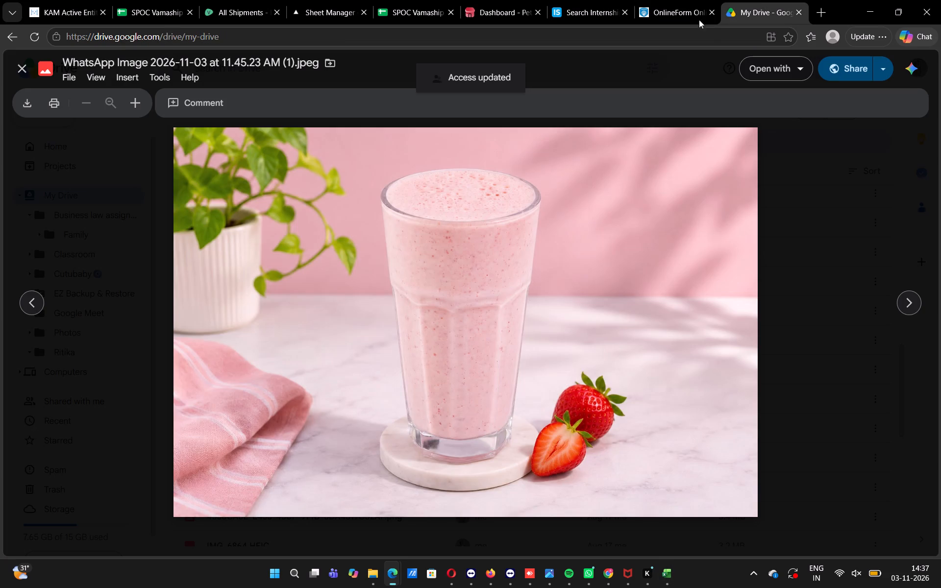
pyautogui.click(16, 67)
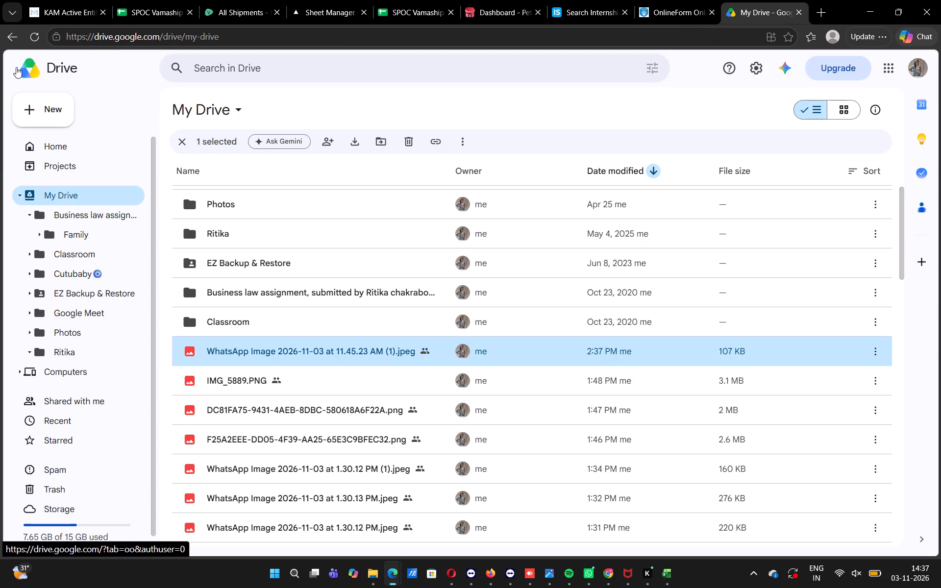
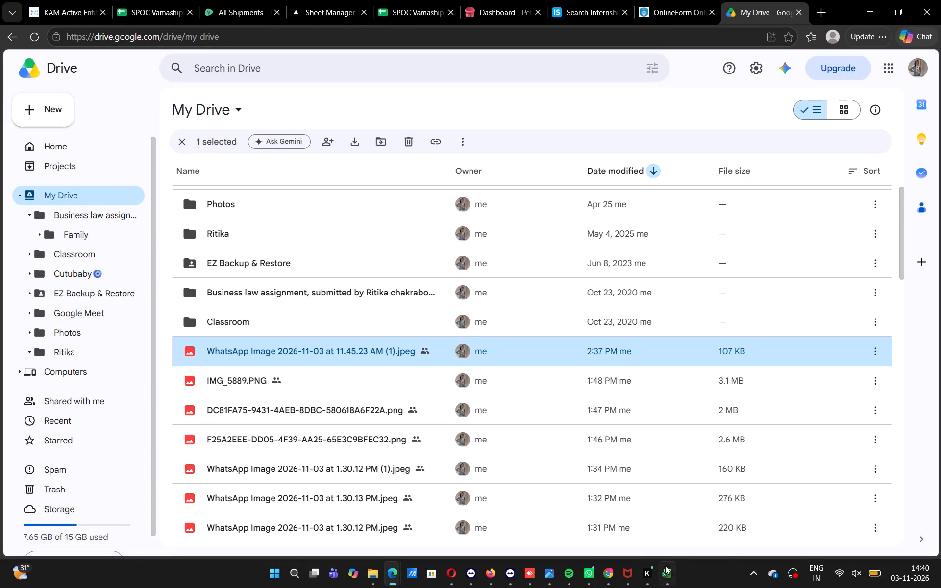
# Switch from Google Drive to the Book1 workbook in Excel containing the ITEM NAMES and LINKS columns.
pyautogui.click(665, 529)
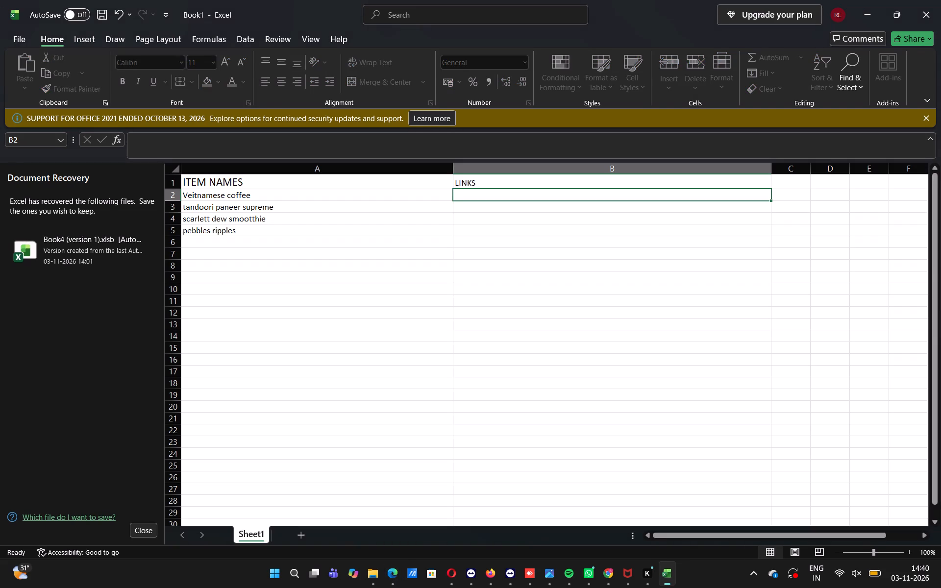
# In the Excel workbook Book1, select the empty cell A6 below "pebbles ripples" in the ITEM NAMES column.
pyautogui.click(218, 246)
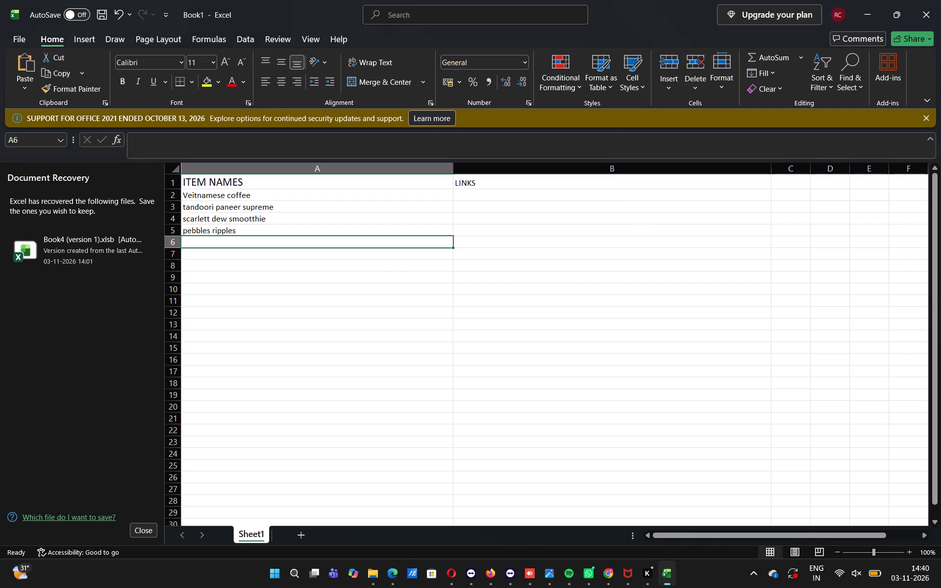
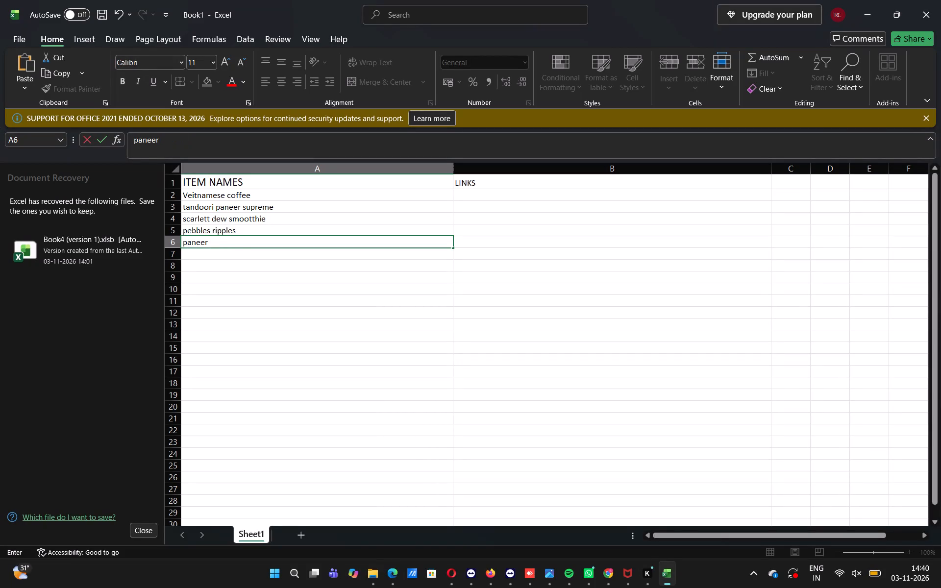
# Complete A6 as "paneer cajun panini" and list "mexican paneer" and "mediterranean paneer and olives" in A7 and A8.
pyautogui.write('cajun panini')
pyautogui.press('Return')
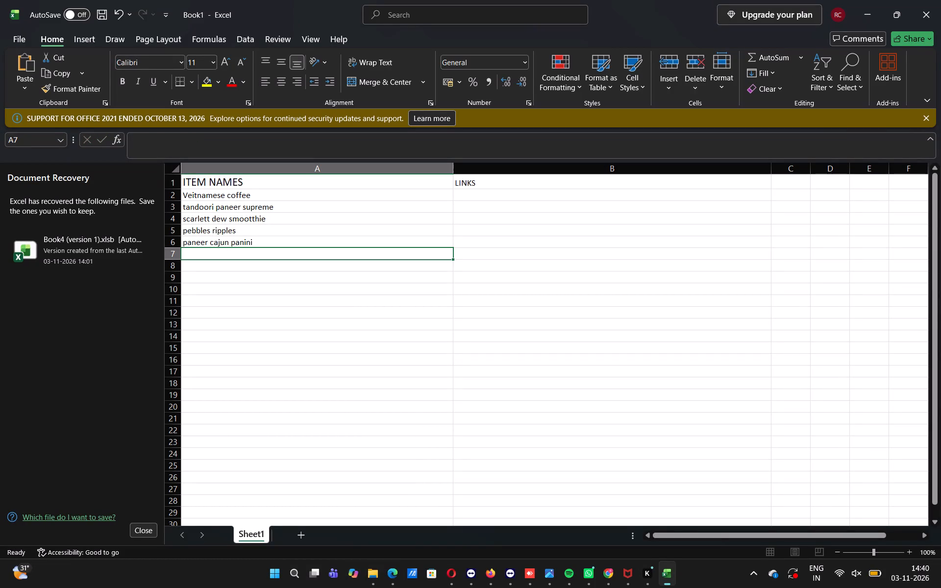
pyautogui.press('m')
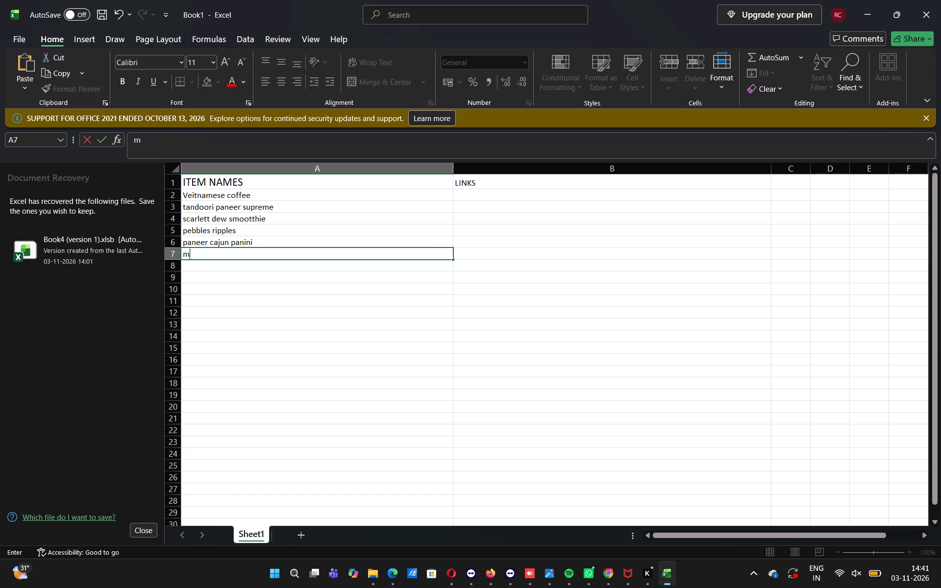
pyautogui.write('exican paneer')
pyautogui.press('Return')
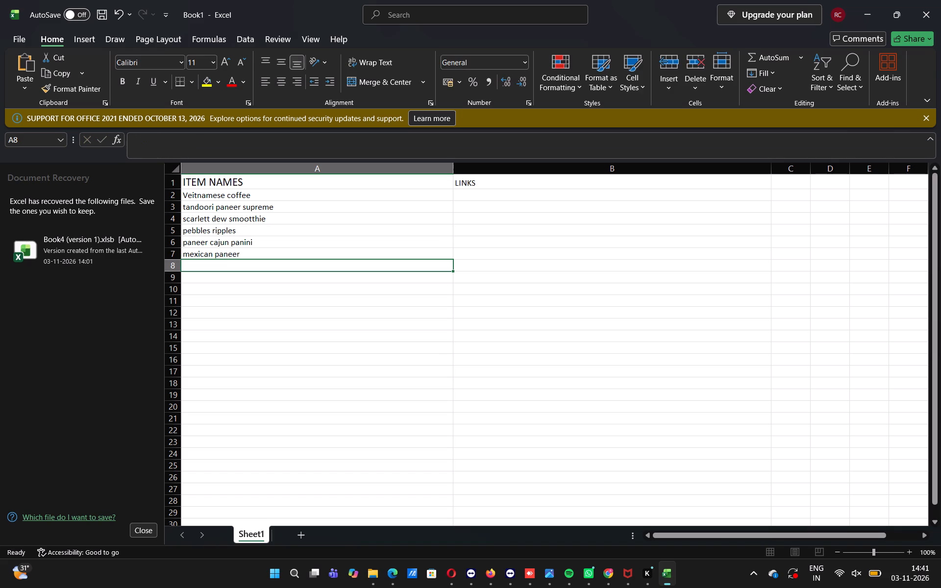
pyautogui.write('med')
pyautogui.press('i')
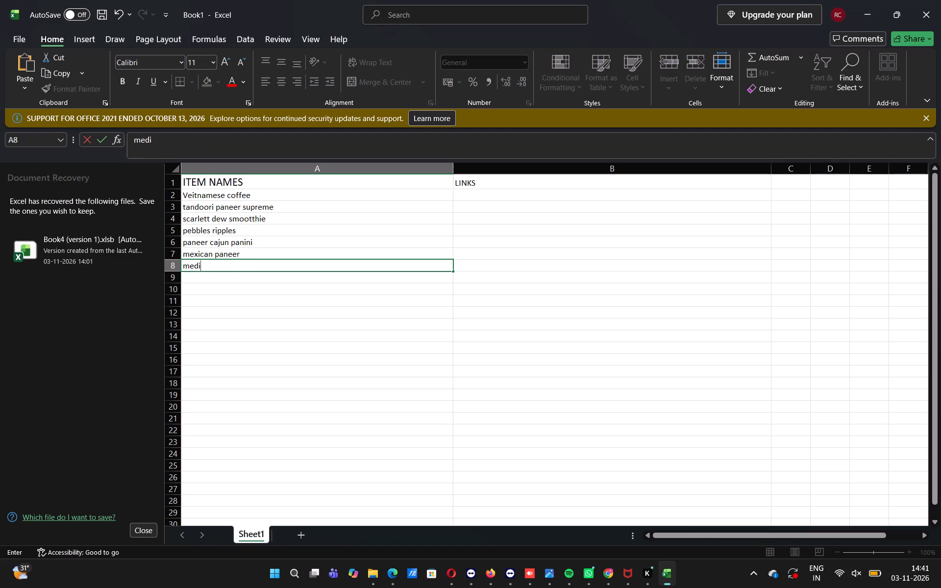
pyautogui.write('terranean paneer and olives')
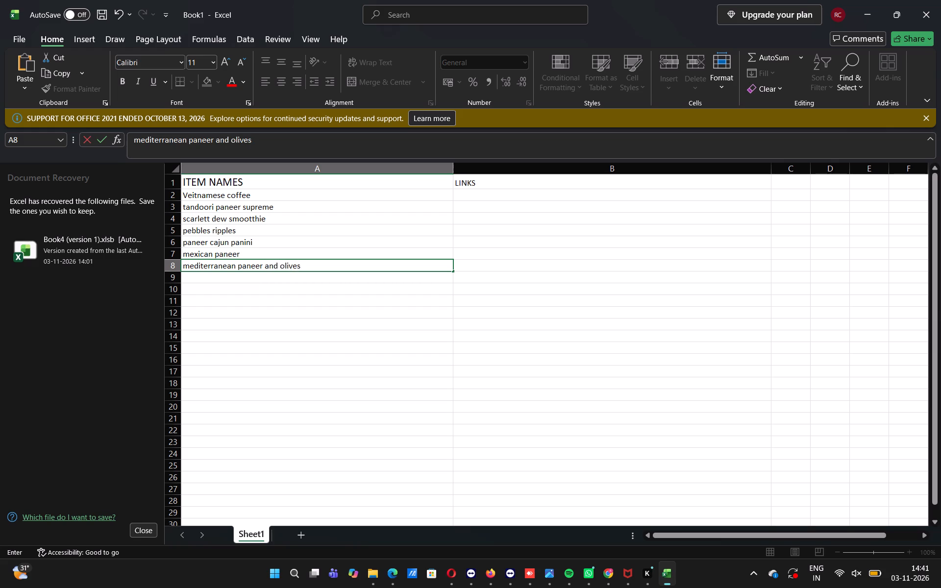
pyautogui.press('Return')
# List "jamun chiller", "hazelnut frappe", "chickoo milkshake" and "cashew rose thickshake" in cells A9 to A12 of the ITEM NAMES column.
pyautogui.write('jamun chiller')
pyautogui.press('Return')
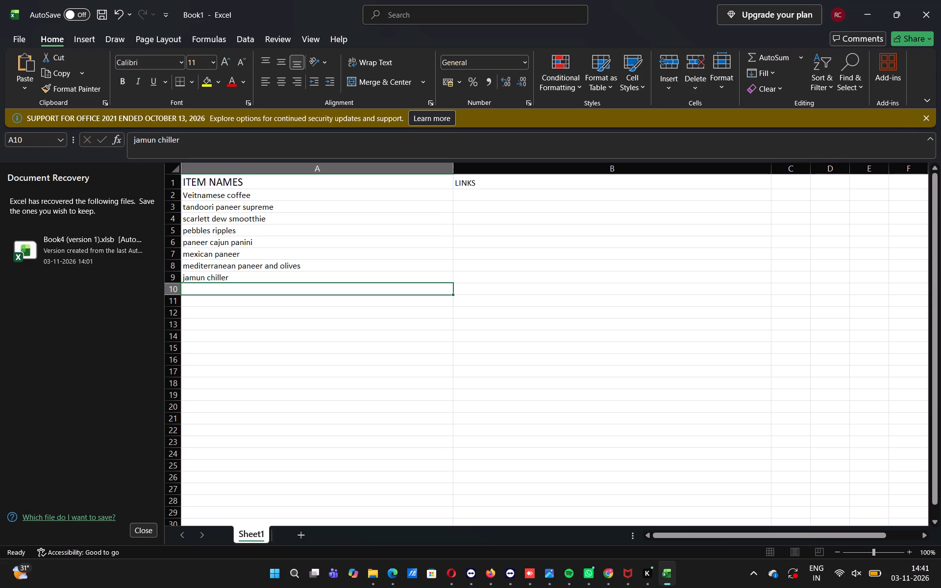
pyautogui.write('hazelnut frappe')
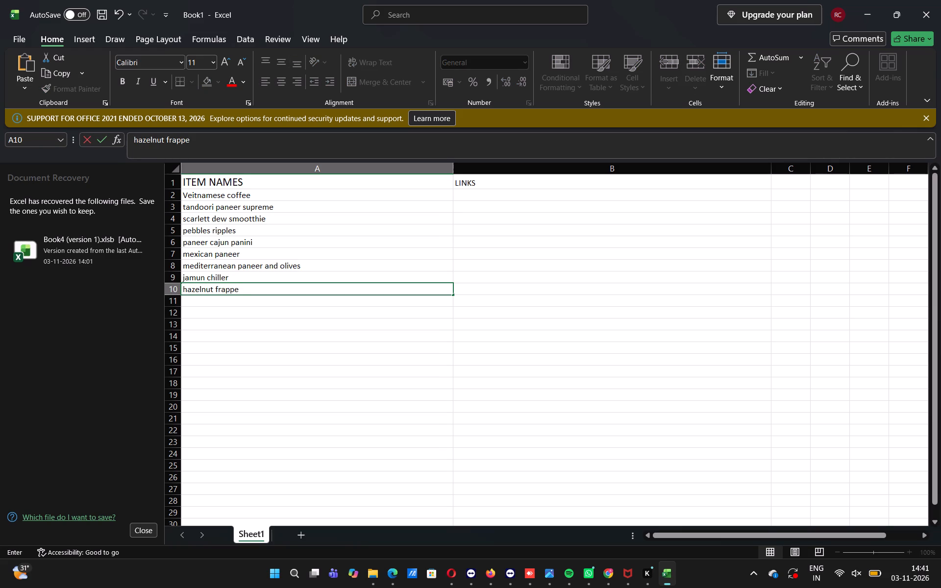
pyautogui.press('Return')
pyautogui.write('chi')
pyautogui.write('ckoo milkshake')
pyautogui.press('Return')
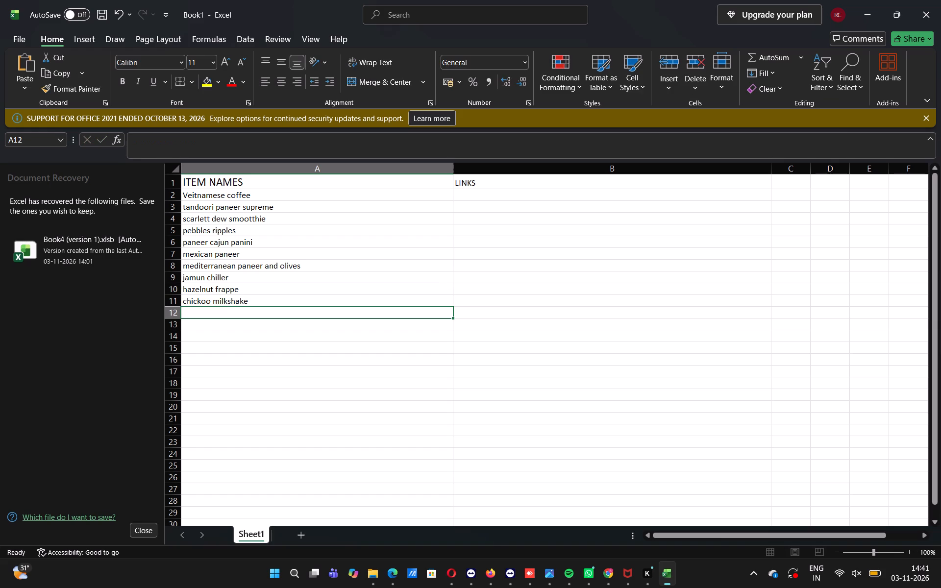
pyautogui.write('cashew rose thickshake')
pyautogui.press('Return')
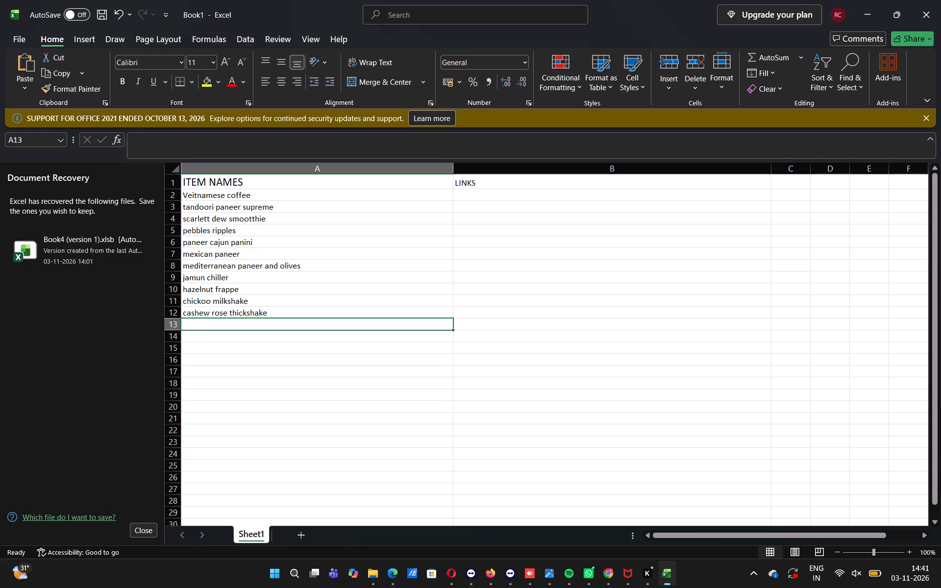
# Enter the item name in A13, correcting its spelling to "butterscoth falooda".
pyautogui.write('butterscith falooda')
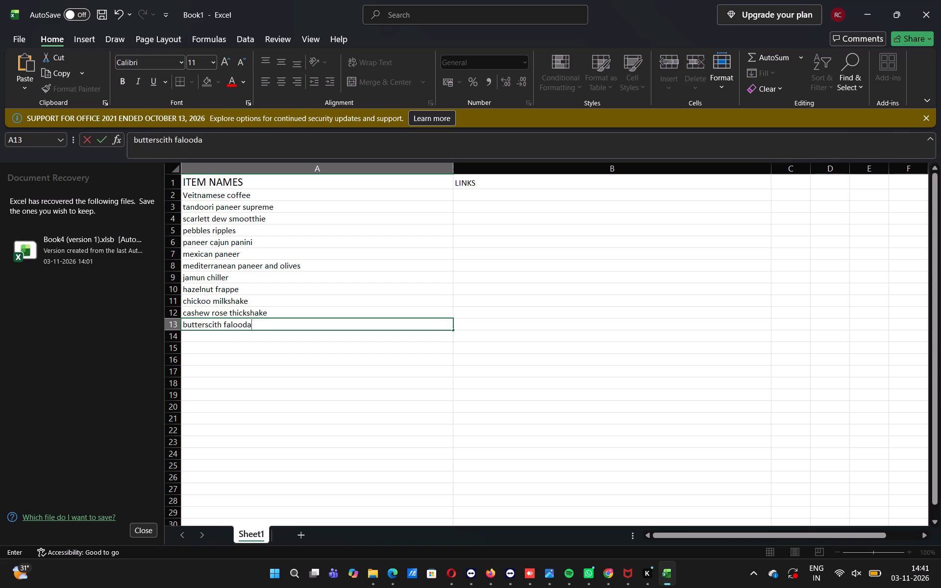
pyautogui.press('Return')
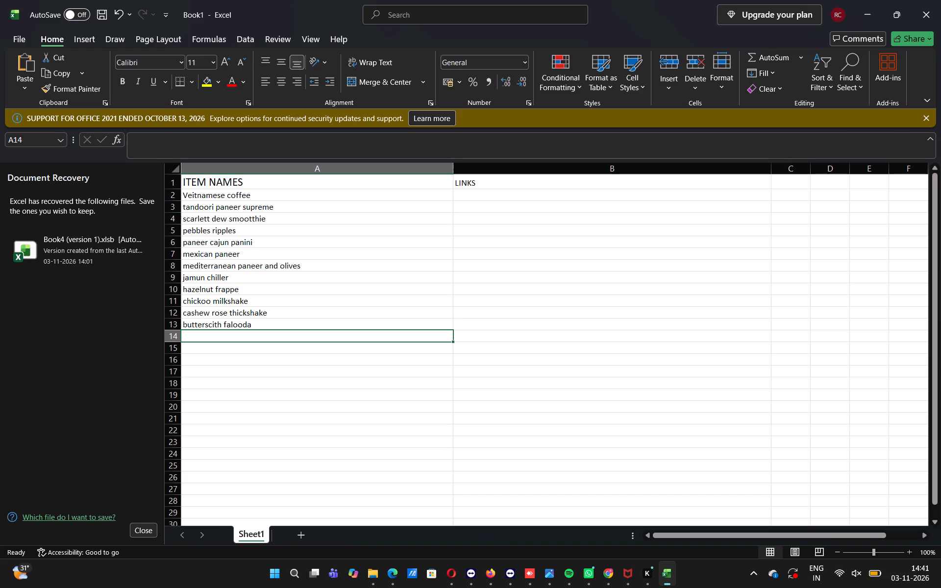
pyautogui.click(217, 327)
pyautogui.press('BackSpace')
pyautogui.write('buttersc')
pyautogui.write('oth falooda')
pyautogui.press('Return')
# Add "pesto paneer panini" and "paneer tikka sandwich" to the ITEM NAMES column in A14 and A15.
pyautogui.write('pesto p')
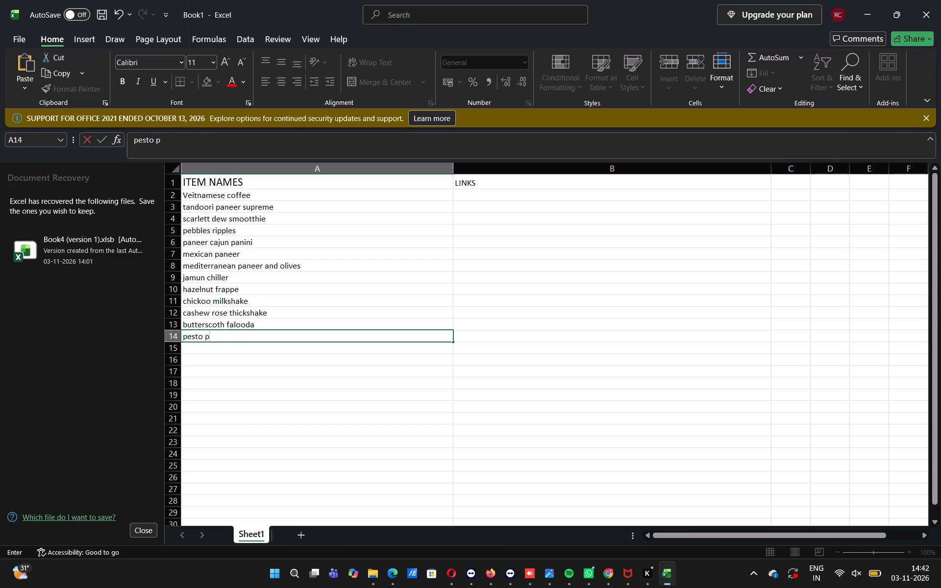
pyautogui.write('aneer panini')
pyautogui.press('Return')
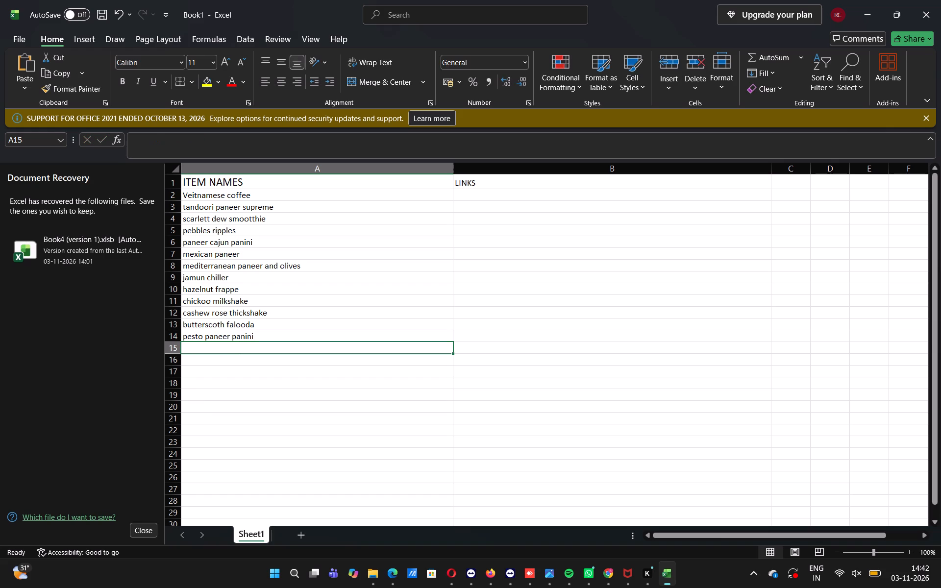
pyautogui.write('paneer tikka sandwu')
pyautogui.press('BackSpace')
pyautogui.write('ich')
pyautogui.press('Return')
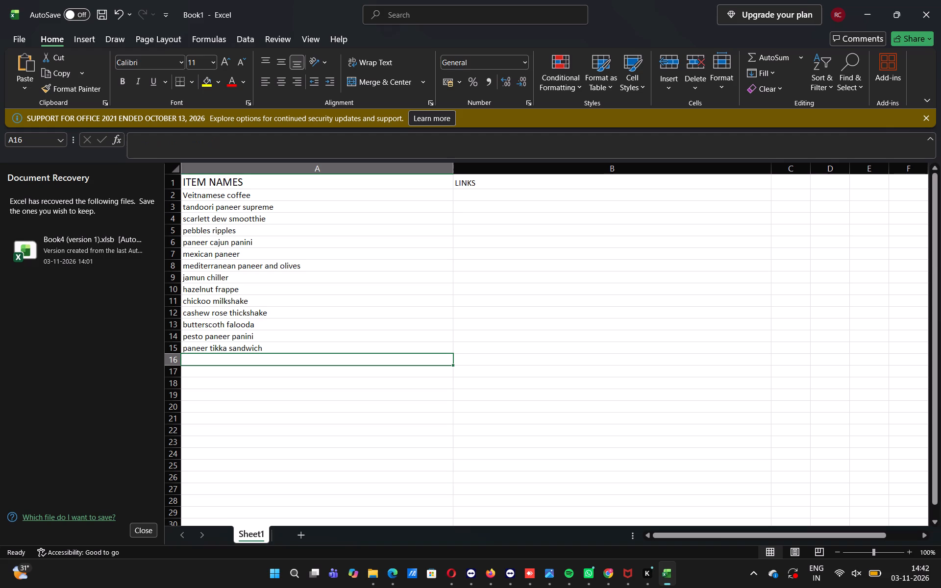
# Add "garlic bread with cheese" and "cappuccino" to the ITEM NAMES column in A16 and A17.
pyautogui.write('garlic bread')
pyautogui.press('space')
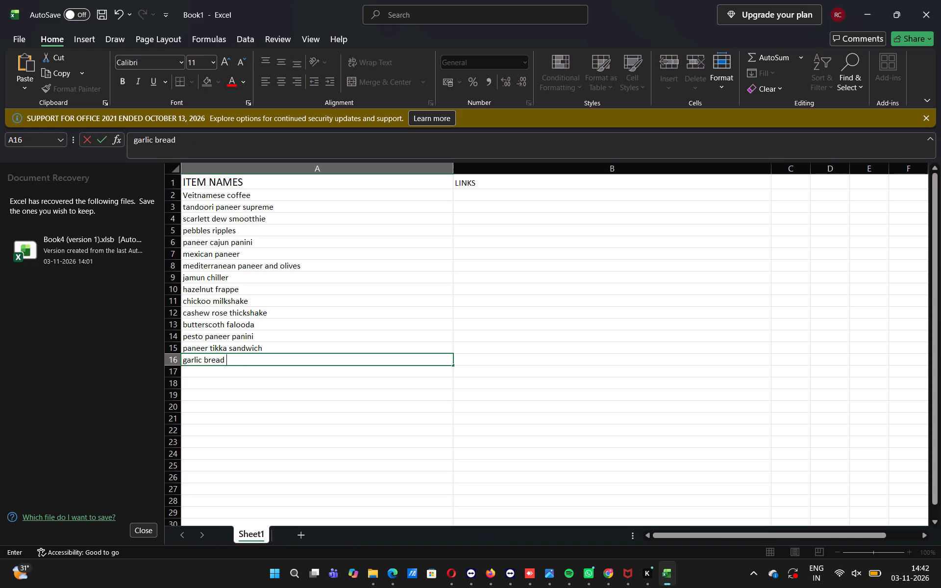
pyautogui.write('with cheese')
pyautogui.press('Return')
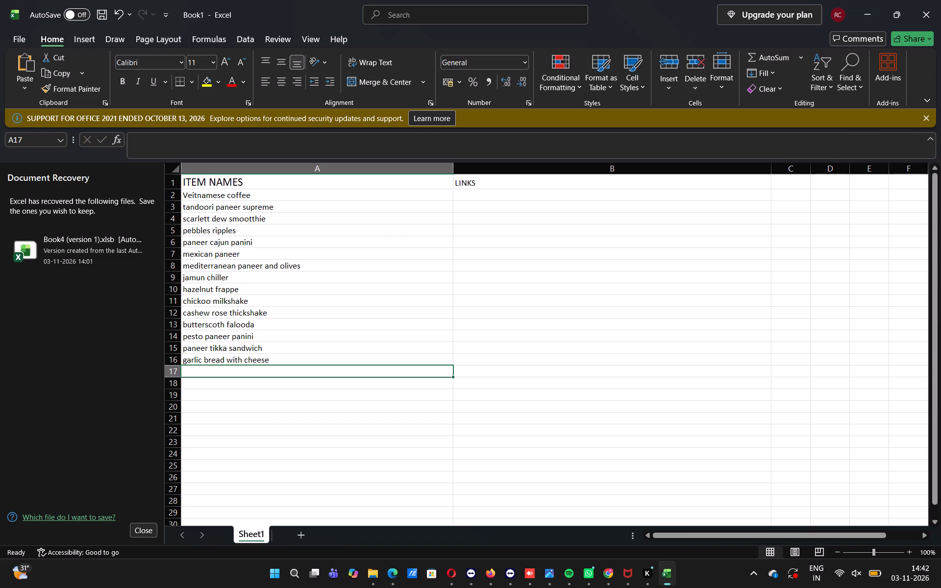
pyautogui.write('cappui')
pyautogui.press('BackSpace')
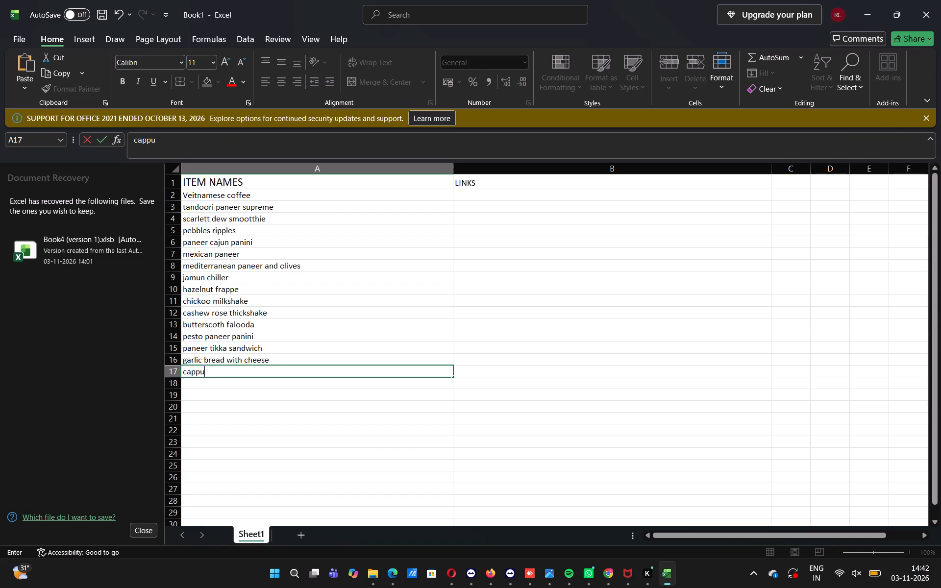
pyautogui.write('ccino')
pyautogui.press('Return')
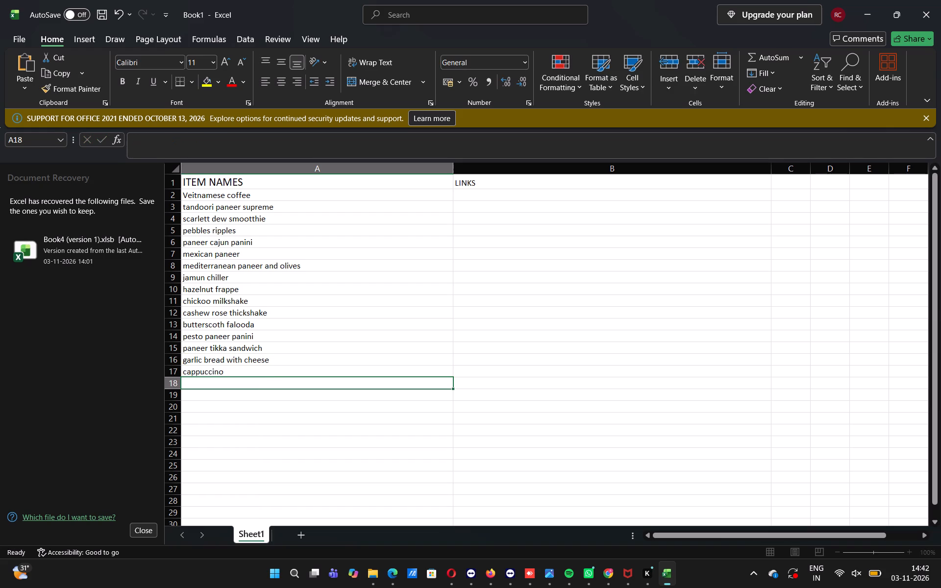
# Add "brocolli mushroom corn" and "potato cripspier" to the ITEM NAMES column in A18 and A19.
pyautogui.write('bro')
pyautogui.write('colli mushroom corn')
pyautogui.press('Return')
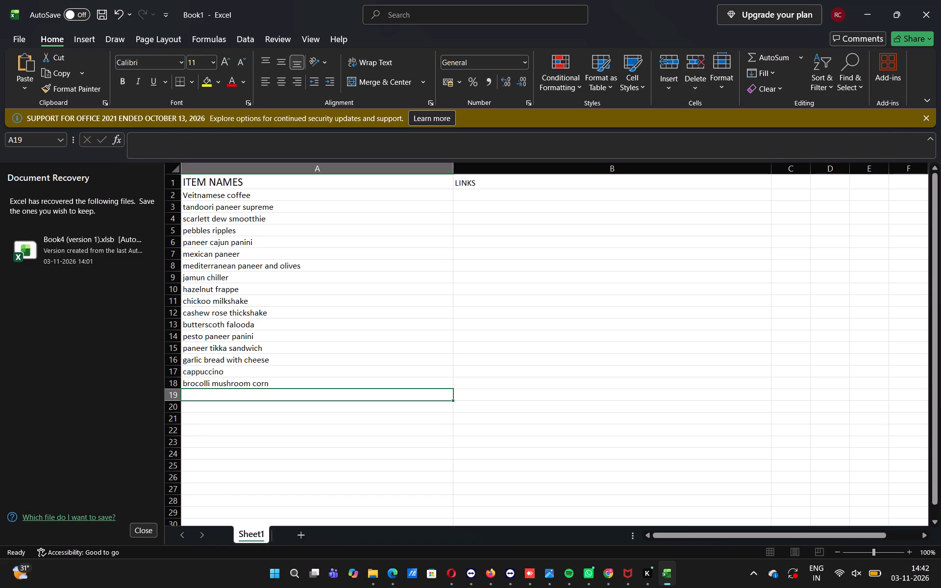
pyautogui.write('potato cr')
pyautogui.press('i')
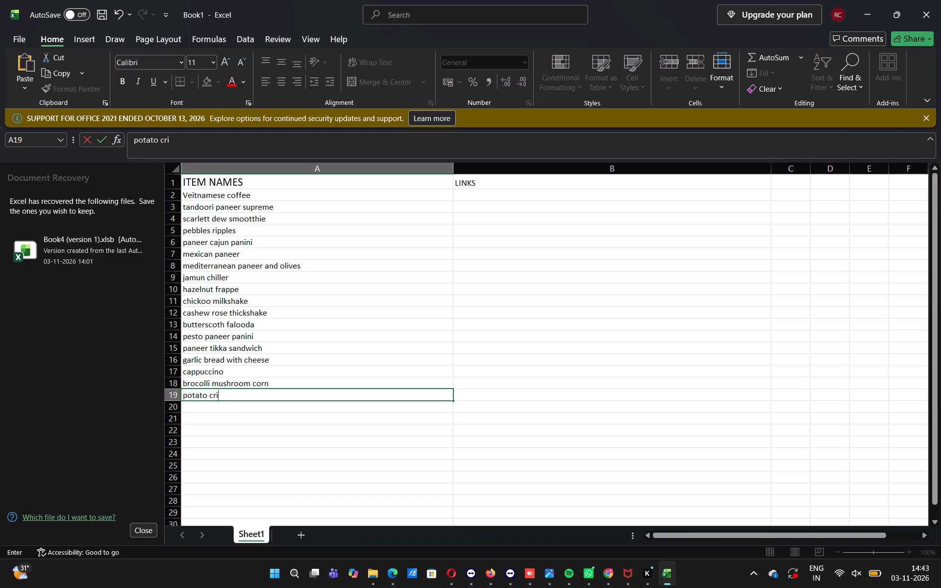
pyautogui.write('psier')
pyautogui.press('BackSpace')
pyautogui.press('BackSpace')
pyautogui.press('BackSpace')
pyautogui.press('BackSpace')
pyautogui.press('s')
pyautogui.write('pier')
pyautogui.press('Return')
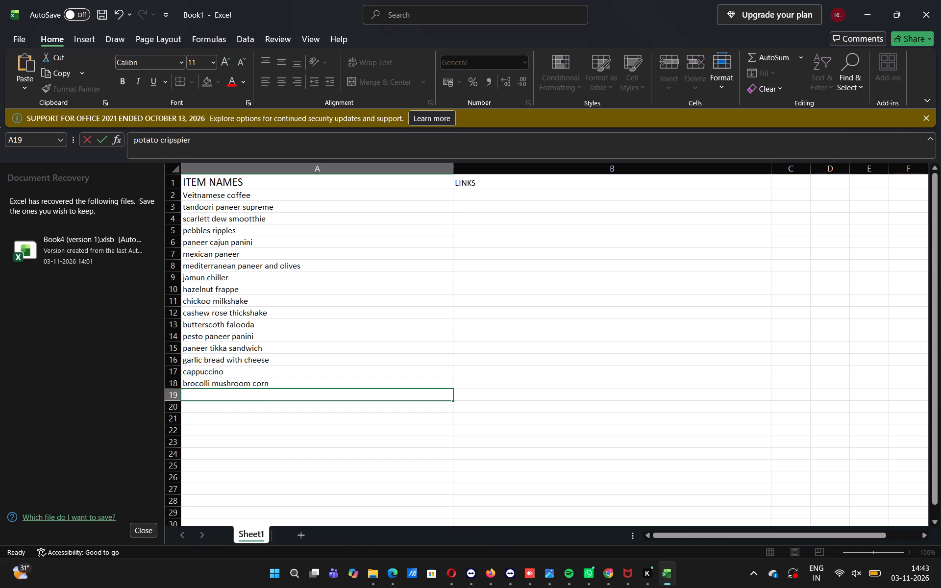
# List "pomegranate juice", "pineapple juice" and "peri peri french fries" in cells A20 to A22 of the ITEM NAMES column.
pyautogui.write('pome')
pyautogui.write('granate juice')
pyautogui.press('Return')
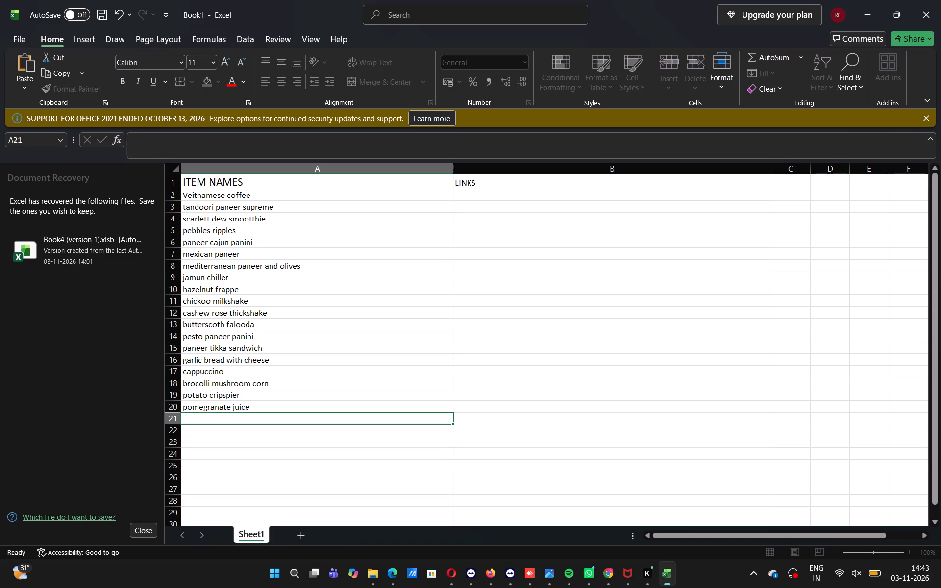
pyautogui.write('pineapple juice')
pyautogui.press('Return')
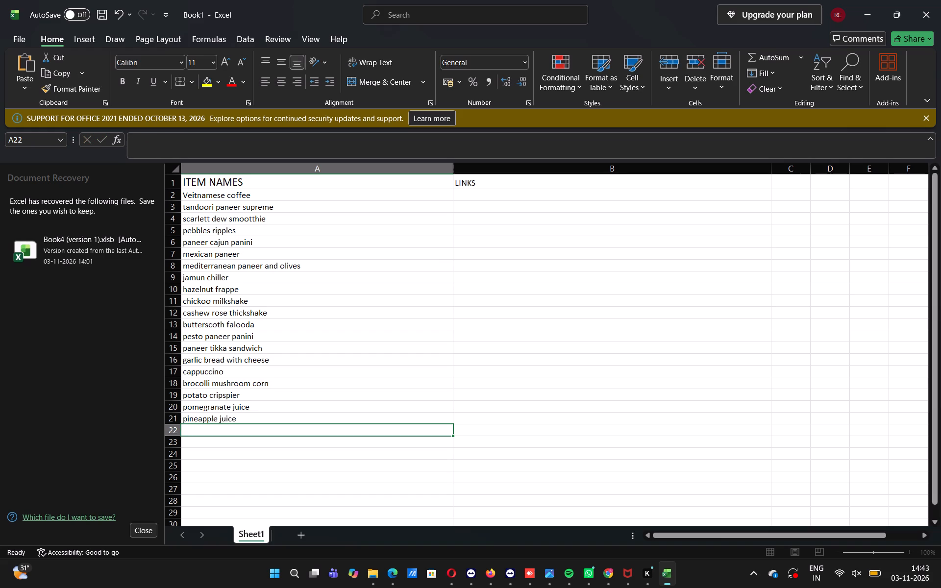
pyautogui.write('peri peri')
pyautogui.press('space')
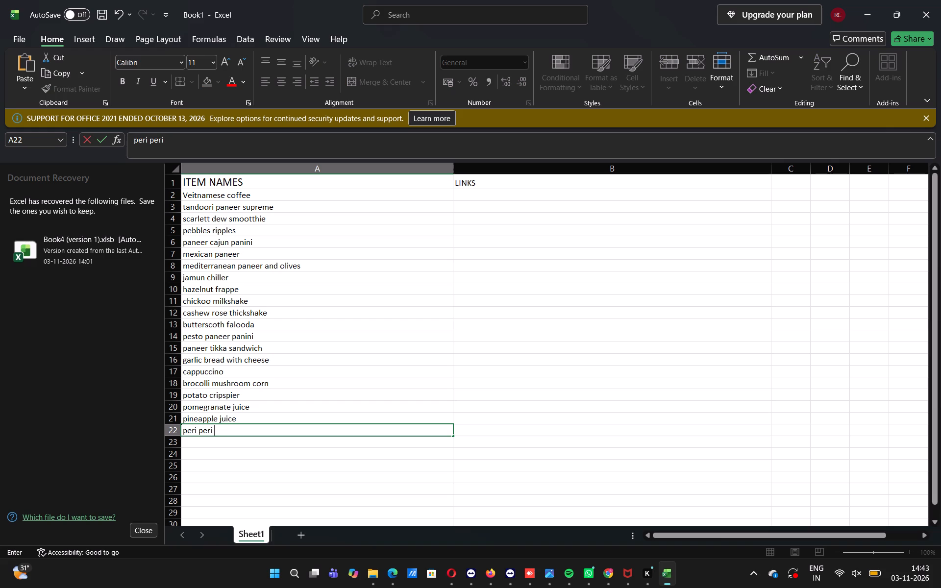
pyautogui.write('french fries')
pyautogui.press('Return')
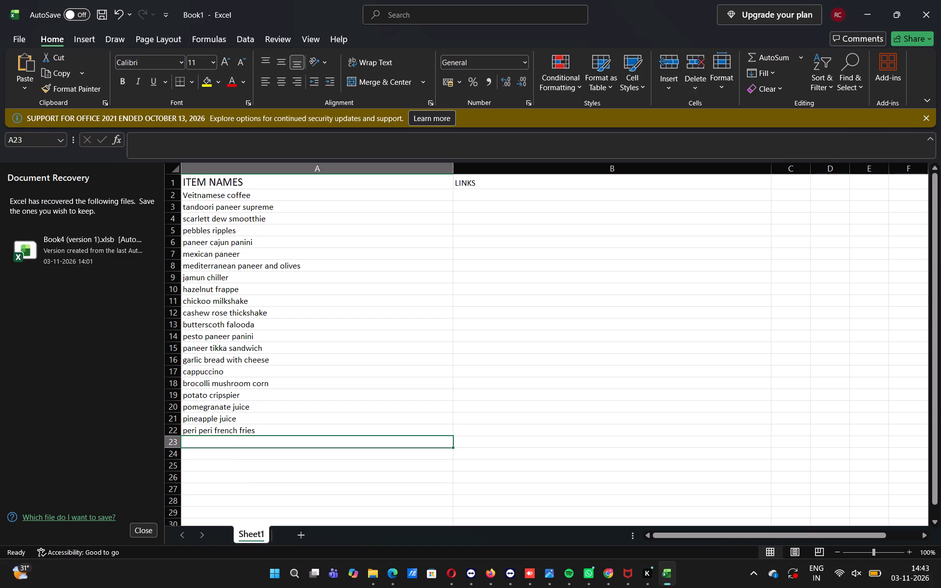
# List "passion fruit mojito", "paneer tikka burger" and "mulberry cream" in cells A23 to A25 of the ITEM NAMES column.
pyautogui.write('passion fruit mojito')
pyautogui.press('Return')
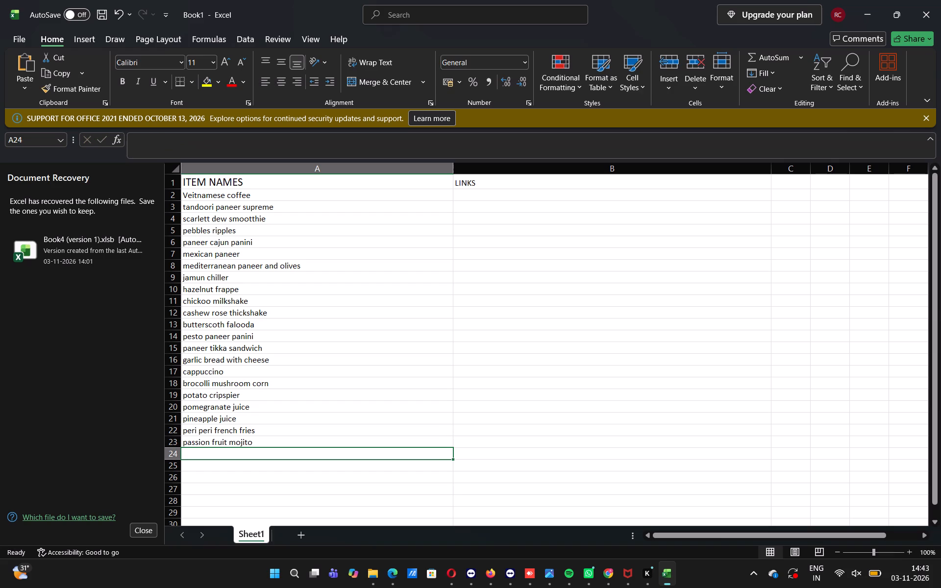
pyautogui.write('paneer tikka burger')
pyautogui.press('Return')
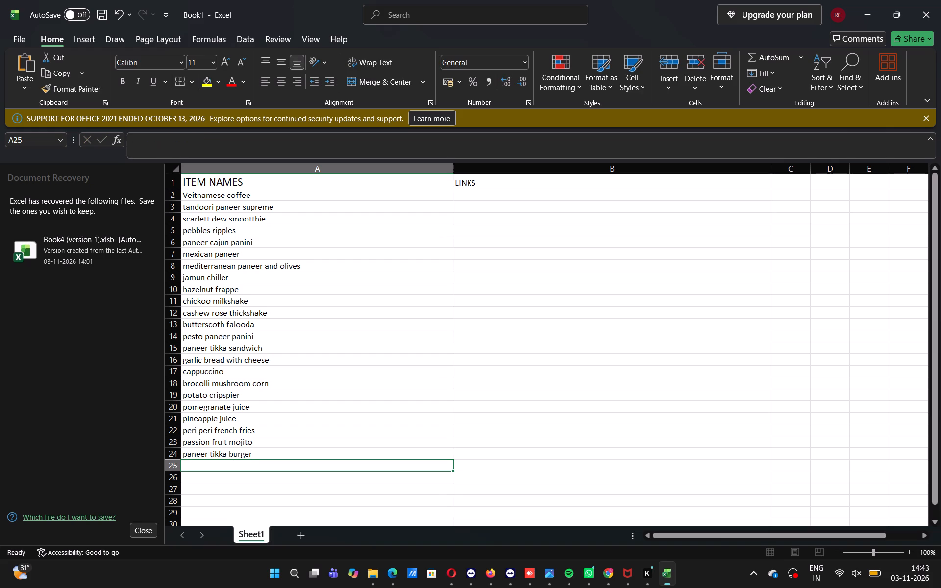
pyautogui.write('mulberry cream')
pyautogui.press('space')
pyautogui.press('Return')
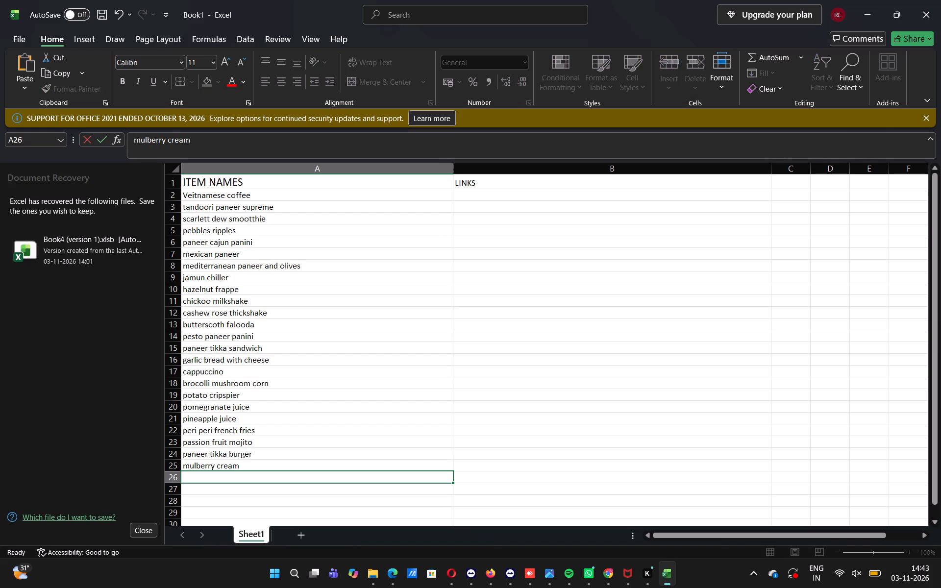
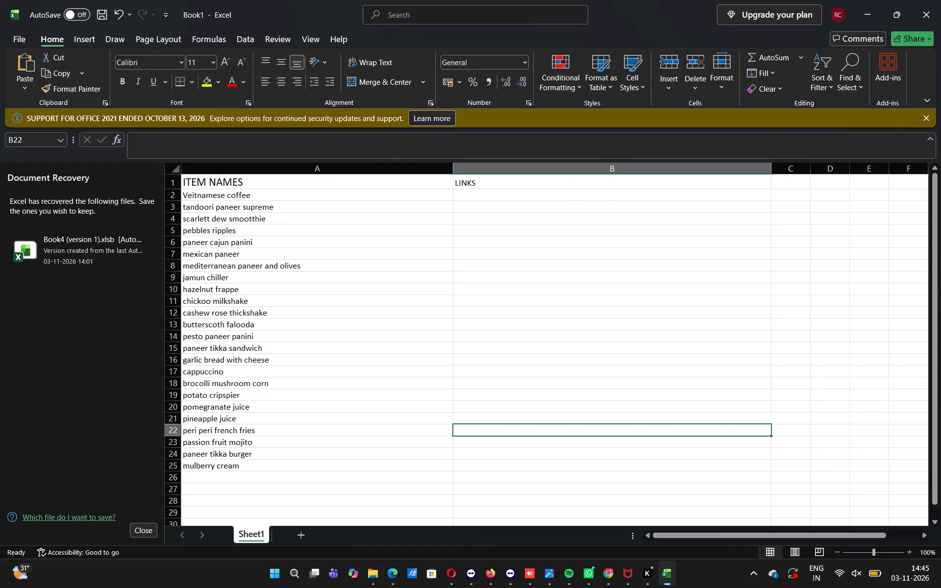
# Paste the copied Google Drive image link into the LINKS column beside "peri peri french fries" in B22.
pyautogui.hotkey('ctrl', 'v')
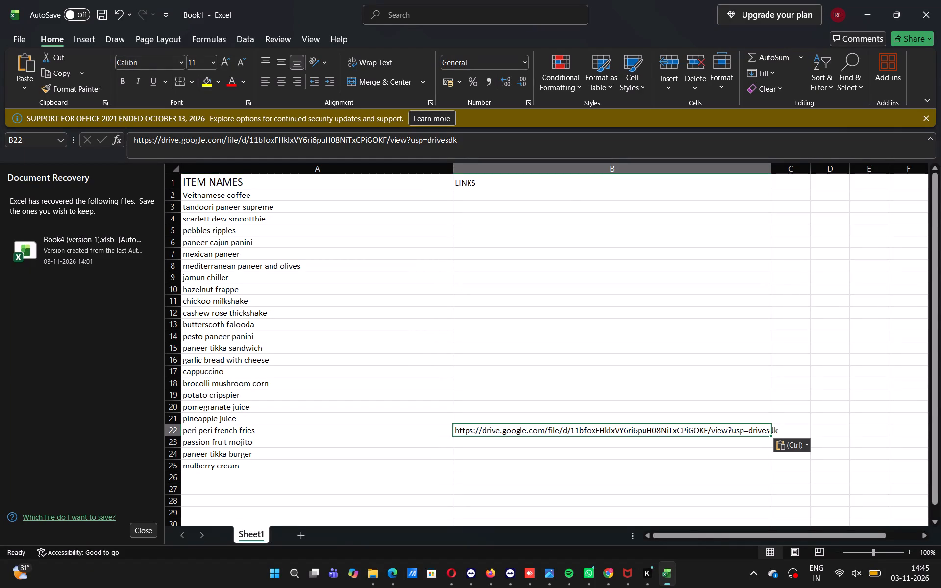
pyautogui.click(483, 444)
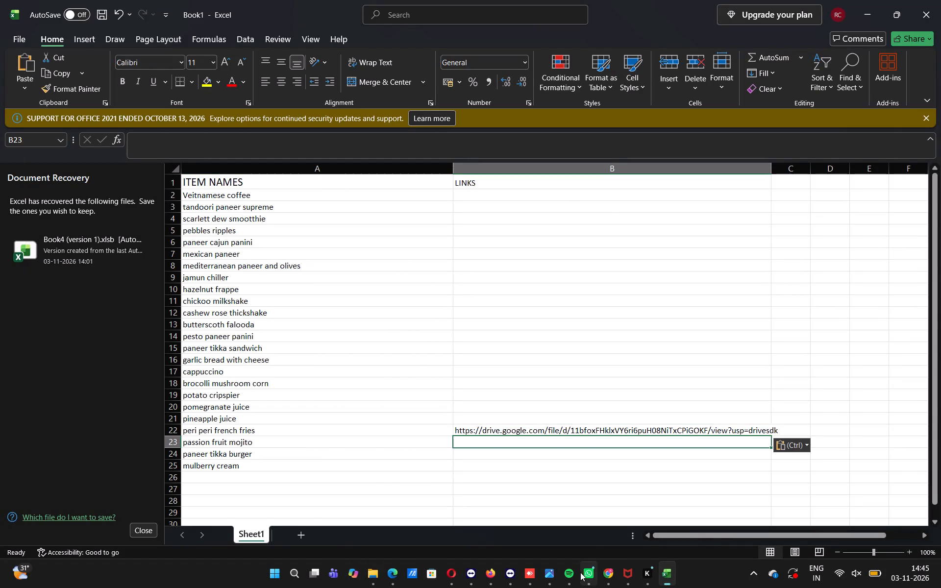
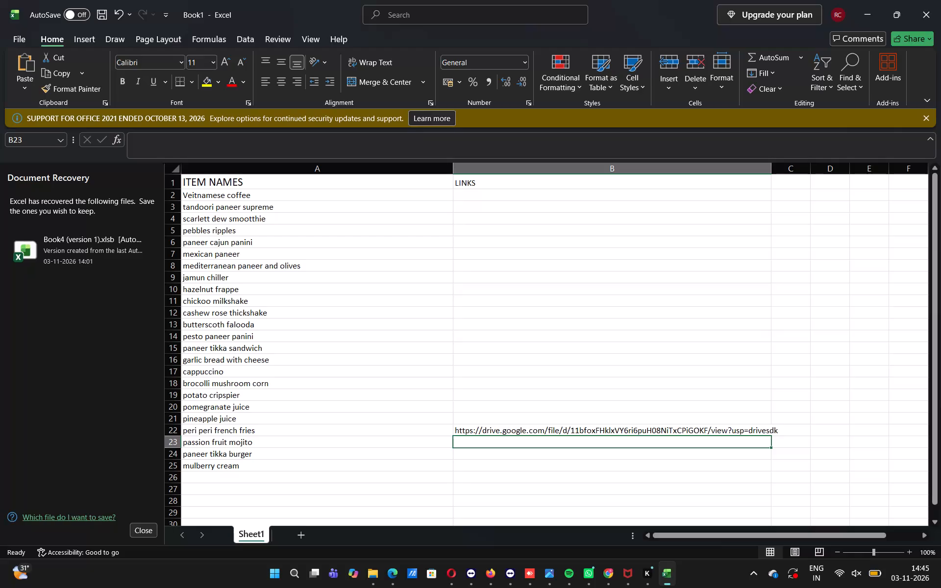
# Paste the copied Google Drive link into the LINKS column beside "pineapple juice", in cell B21.
pyautogui.click(491, 421)
pyautogui.hotkey('ctrl', 'v')
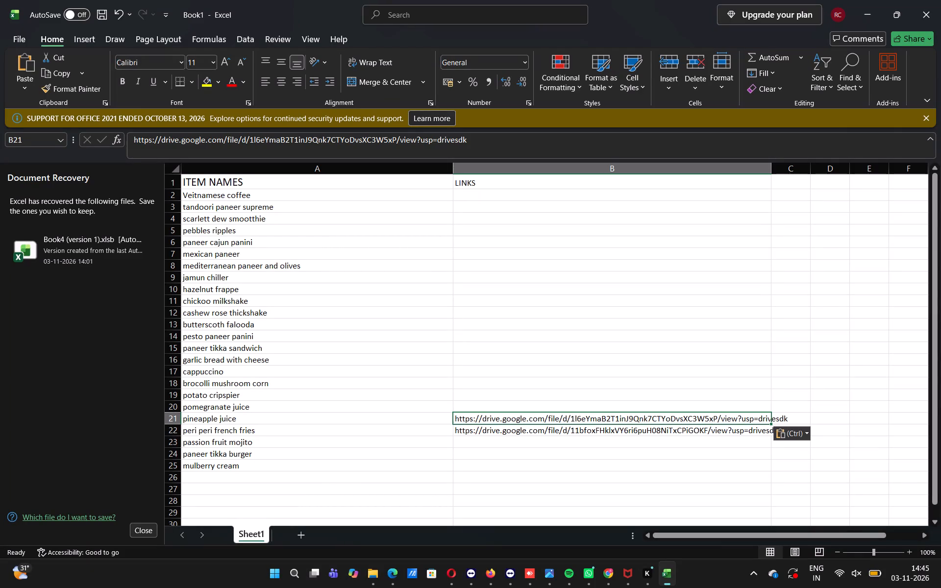
pyautogui.click(481, 441)
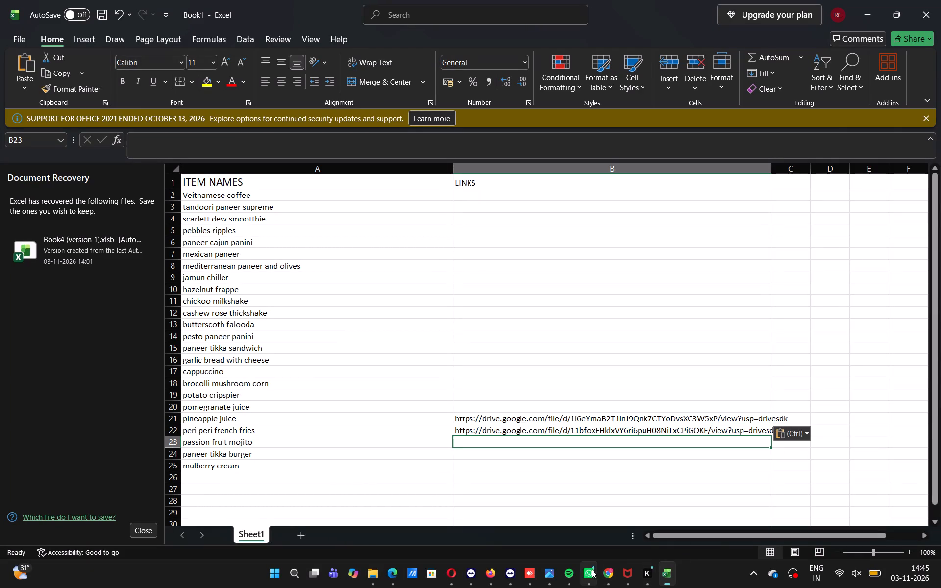
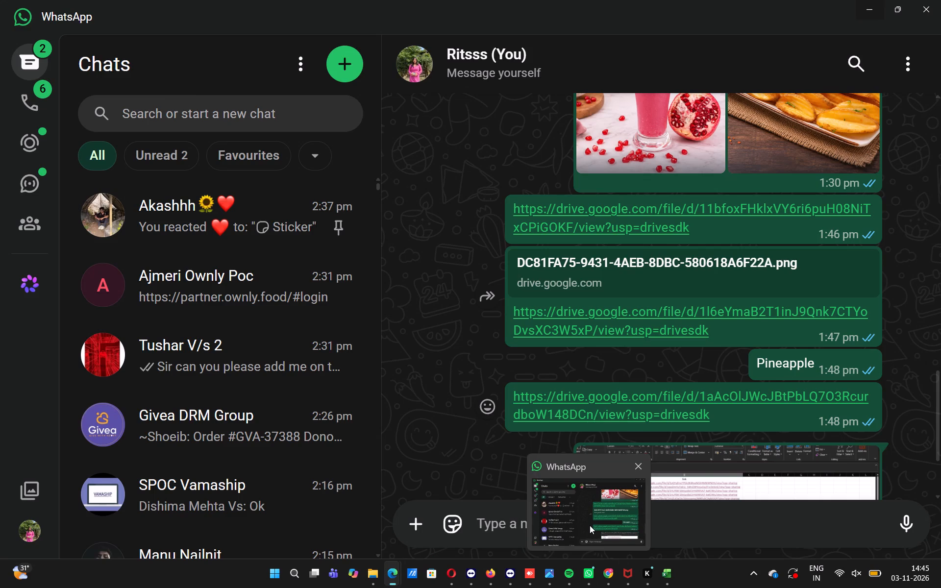
# Switch to the Excel workbook and paste the copied Google Drive link into LINKS cell B23, beside "passion fruit mojito".
pyautogui.click(669, 520)
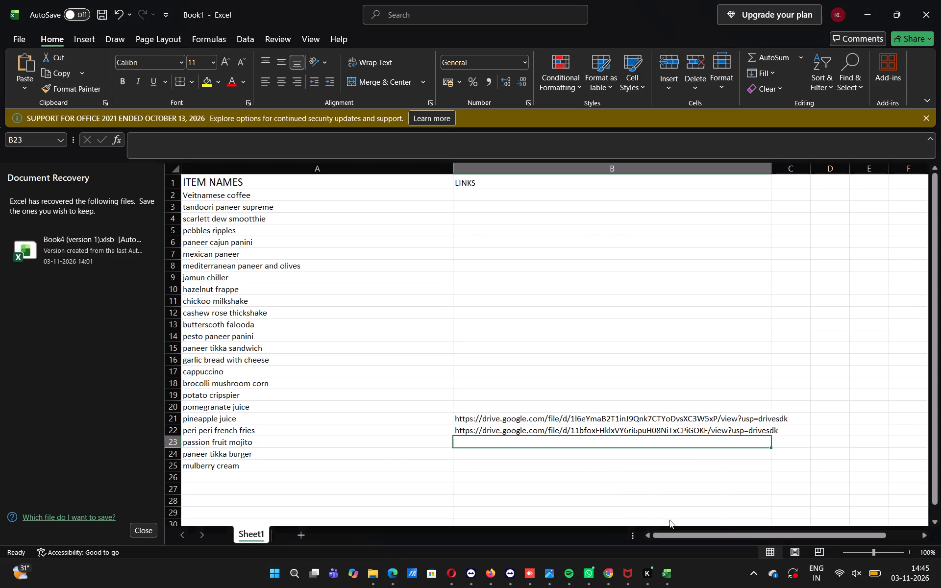
pyautogui.hotkey('ctrl', 'v')
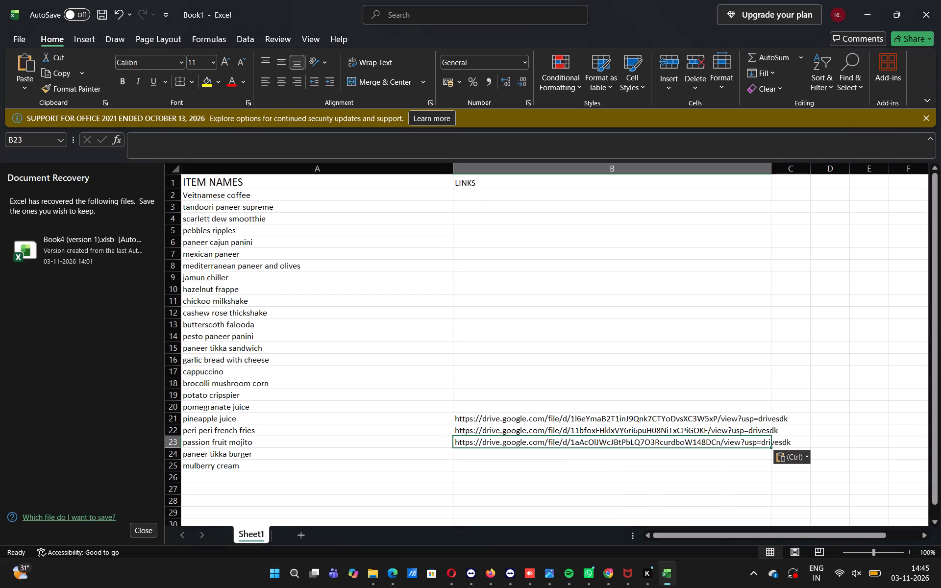
pyautogui.click(497, 451)
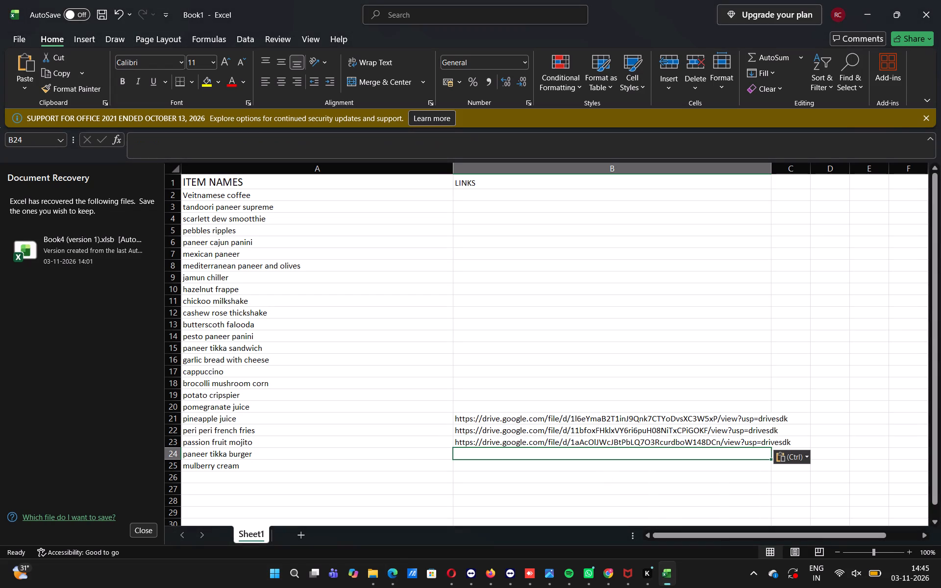
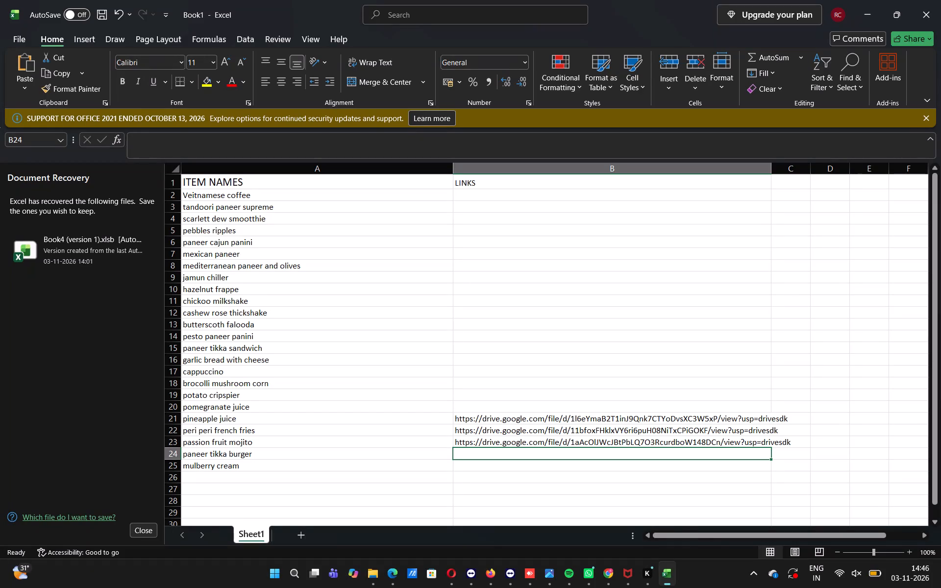
# Paste the copied Google Drive link into cell B16 of the LINKS column, beside "garlic bread with cheese".
pyautogui.click(478, 359)
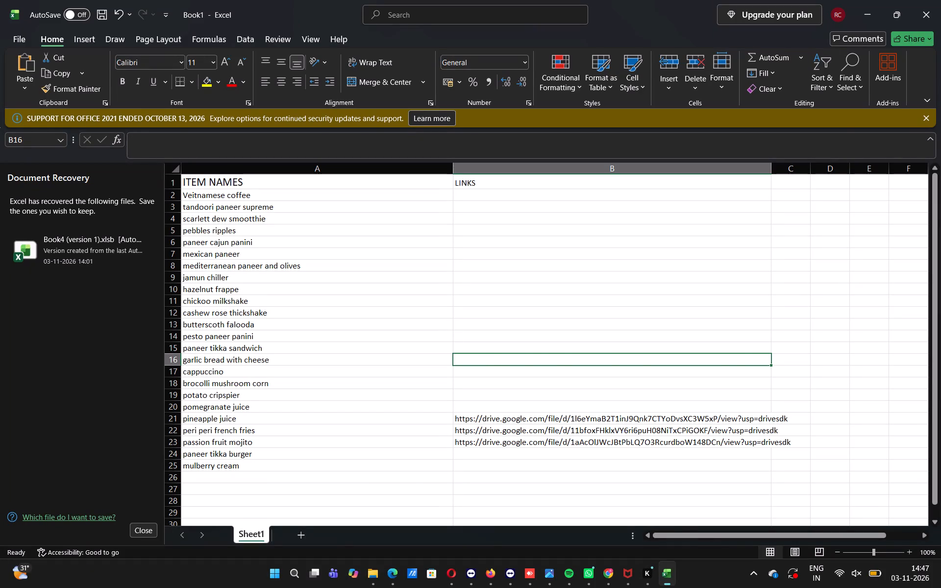
pyautogui.hotkey('ctrl', 'v')
pyautogui.press('Return')
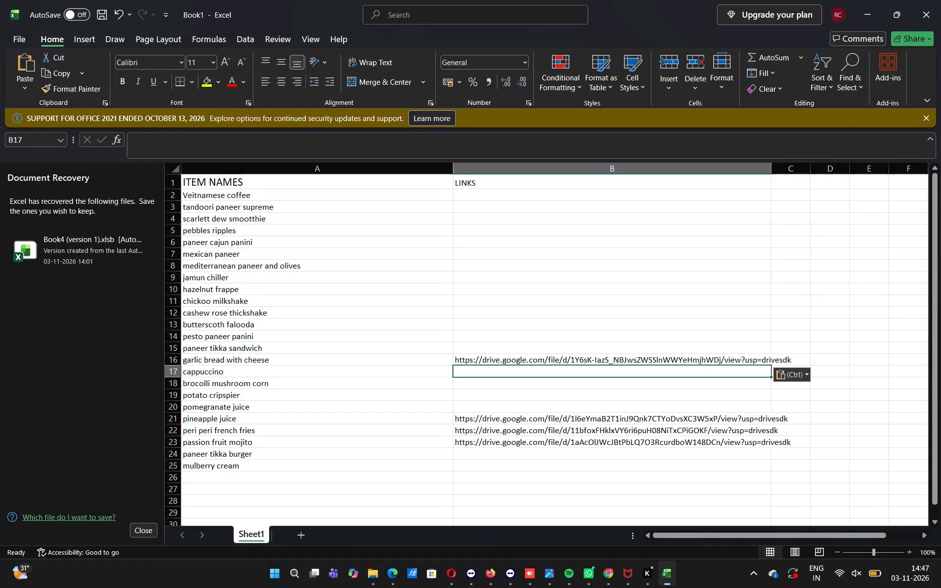
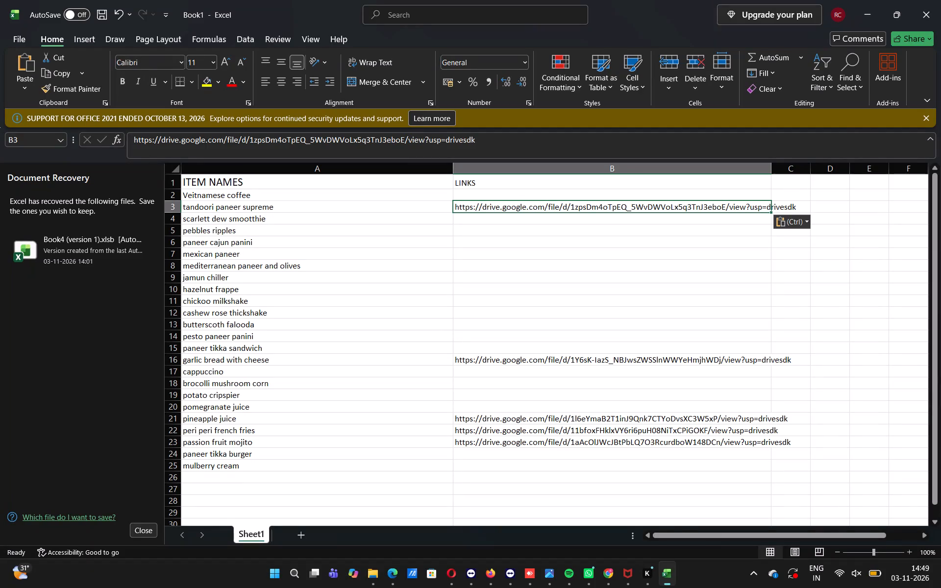
# Select cell B4 in the LINKS column, beside "scarlett dew smootthie".
pyautogui.click(476, 220)
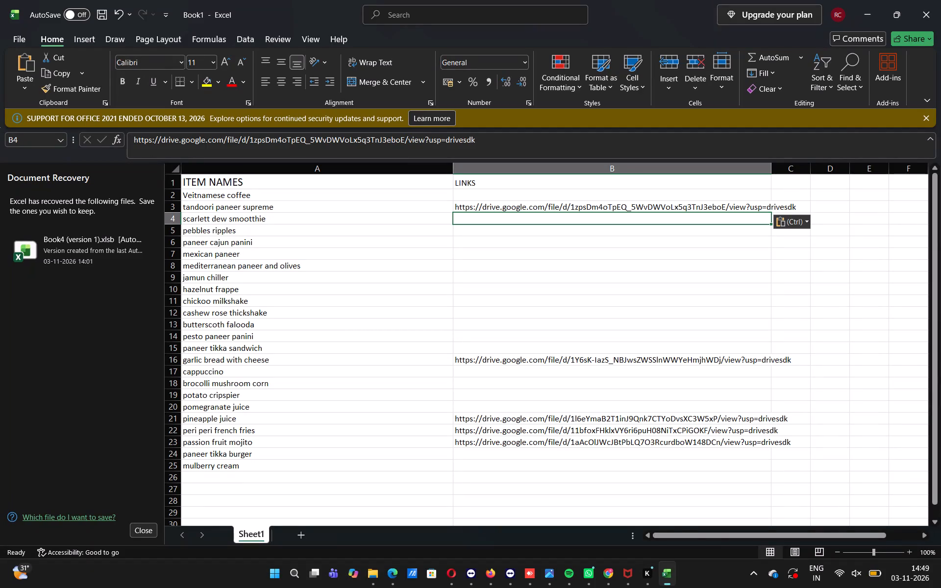
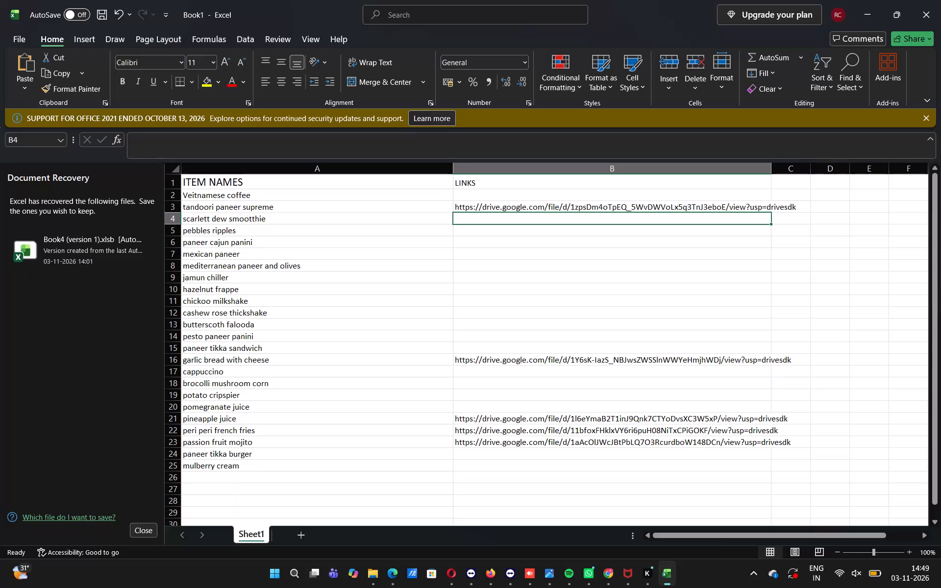
# Paste the copied Google Drive link into cell B5 of the LINKS column, beside "pebbles ripples".
pyautogui.click(479, 230)
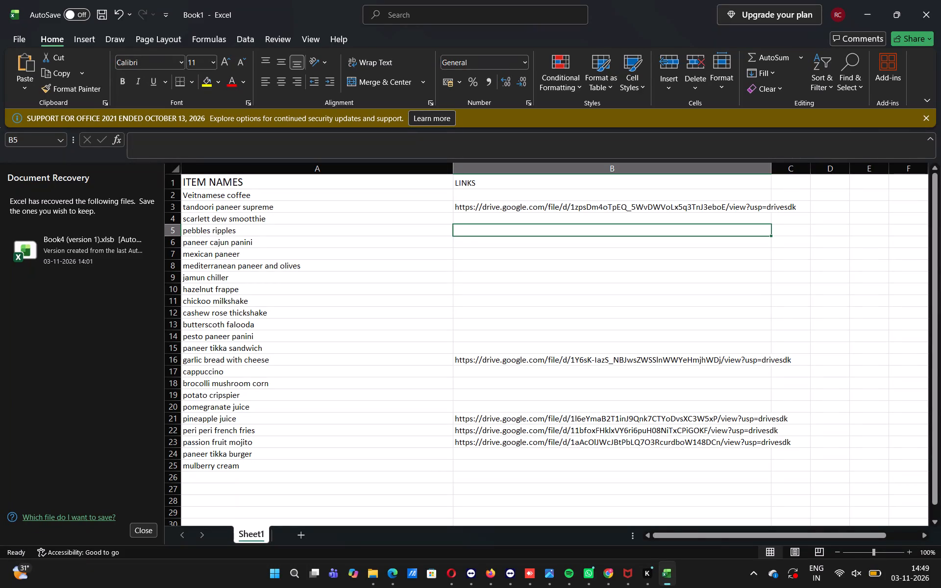
pyautogui.hotkey('ctrl', 'v')
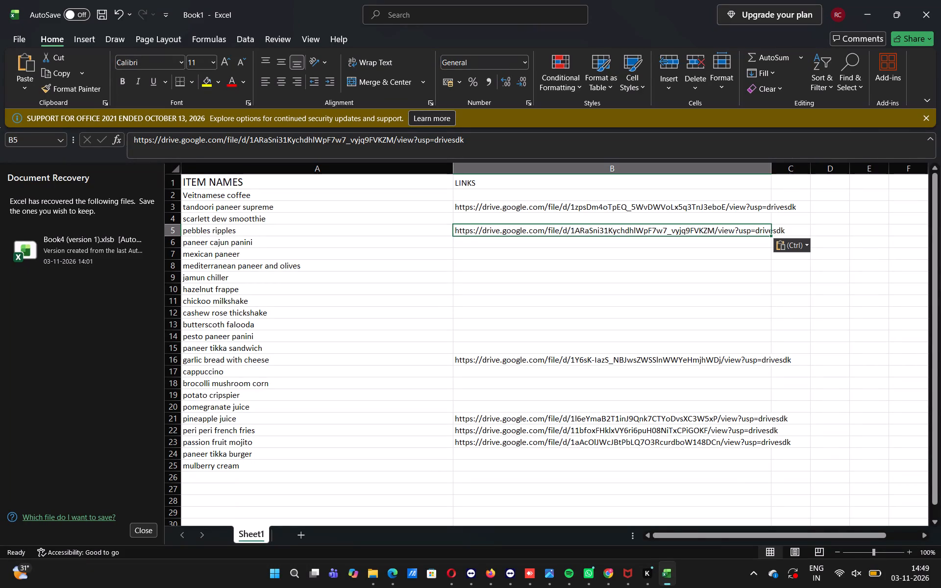
# Select cell B4 in the LINKS column, beside "scarlett dew smootthie".
pyautogui.click(481, 219)
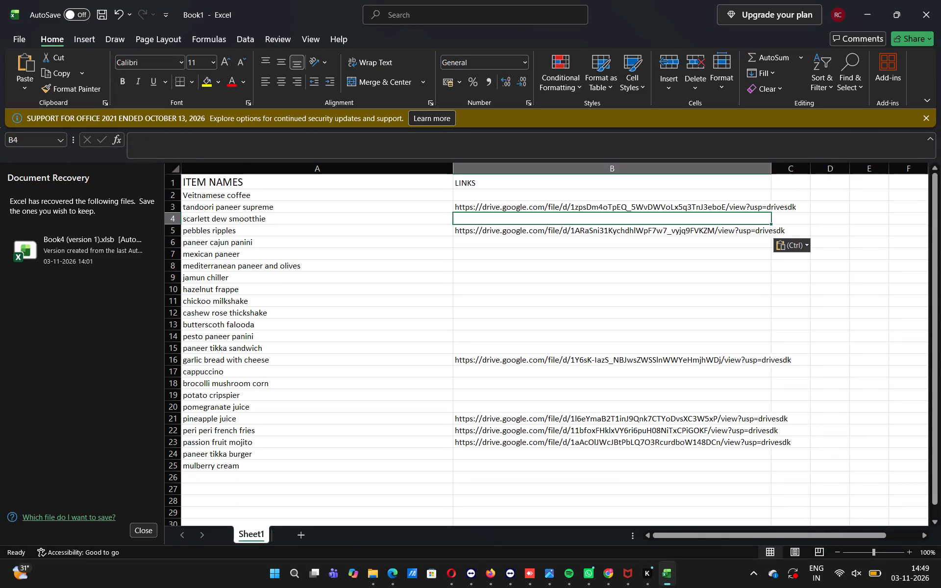
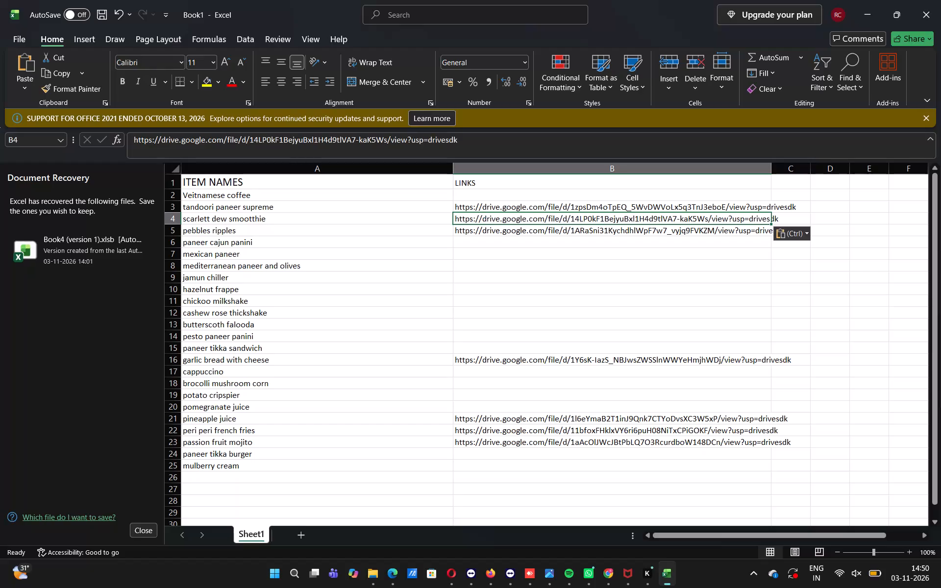
# Select cell B2 in the LINKS column, beside "Veitnamese coffee".
pyautogui.click(483, 197)
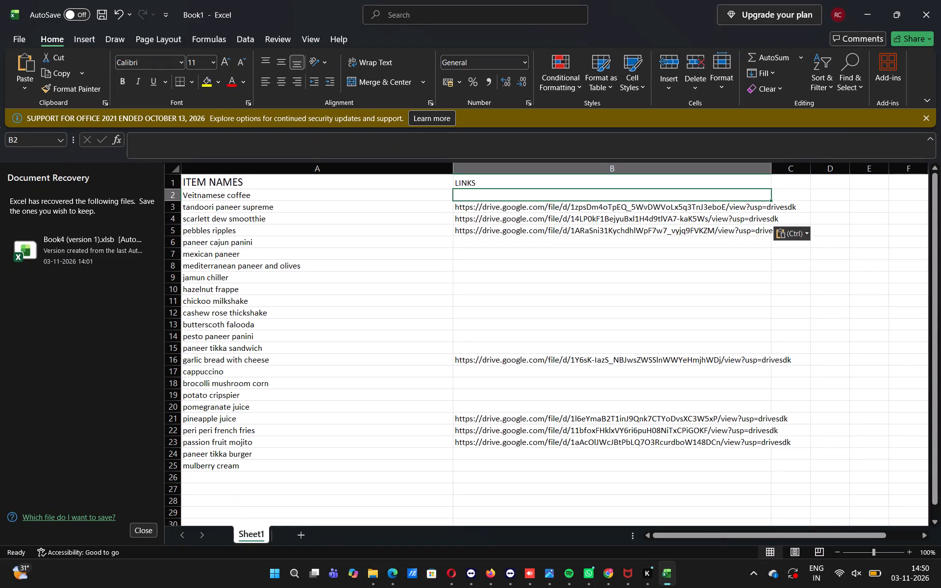
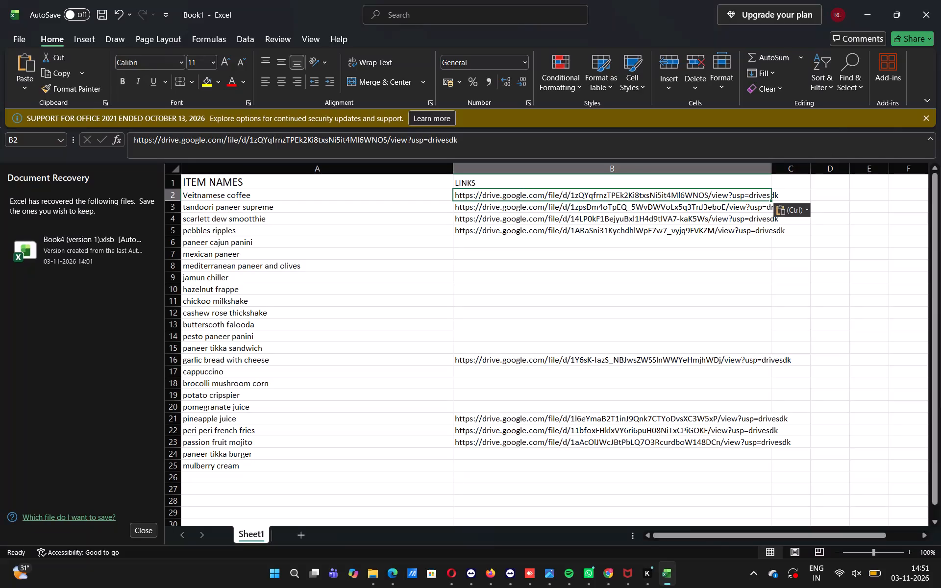
# Select the empty cell B6 in the LINKS column, beside "paneer cajun panini".
pyautogui.click(488, 245)
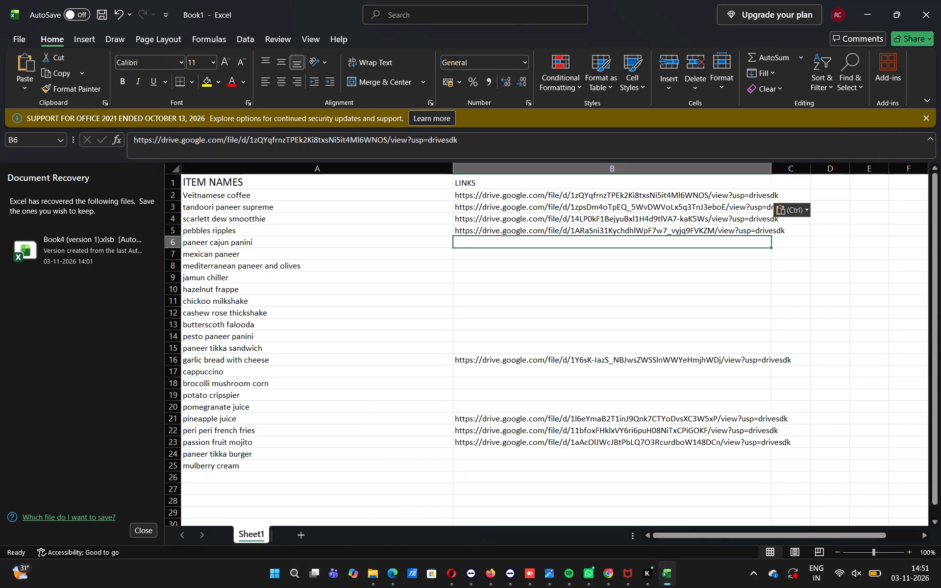
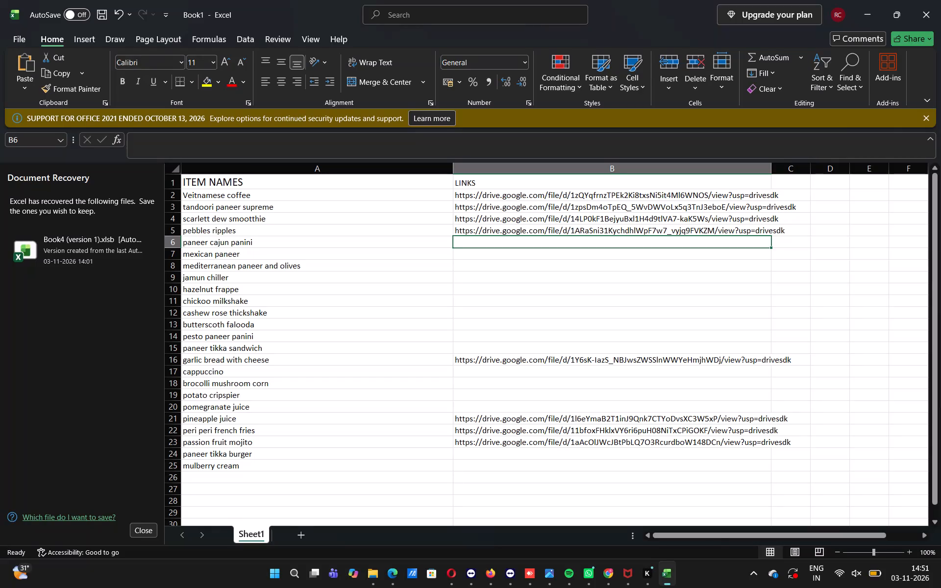
# Paste the copied Google Drive image link into cell B19 of the LINKS column, beside "potato cripspier".
pyautogui.click(475, 397)
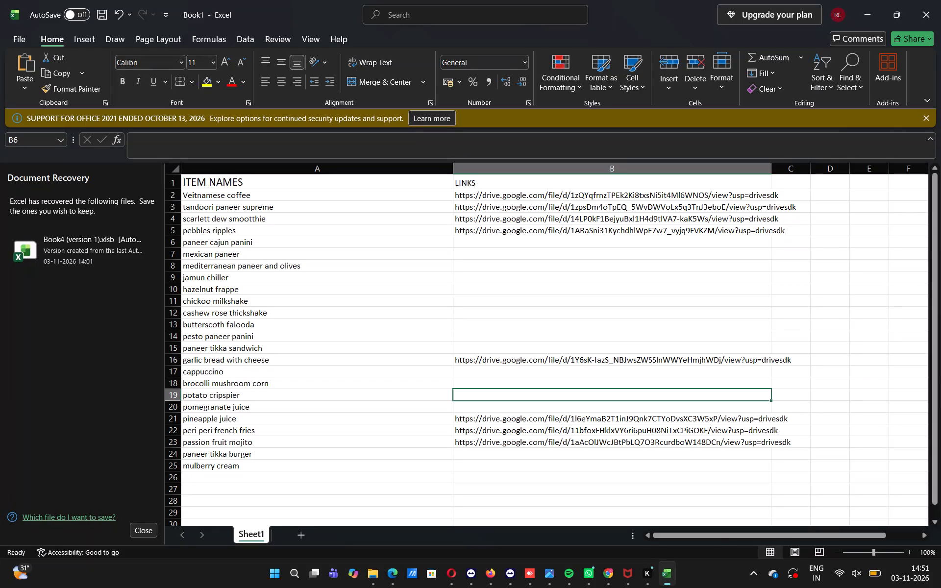
pyautogui.hotkey('ctrl', 'v')
pyautogui.click(474, 410)
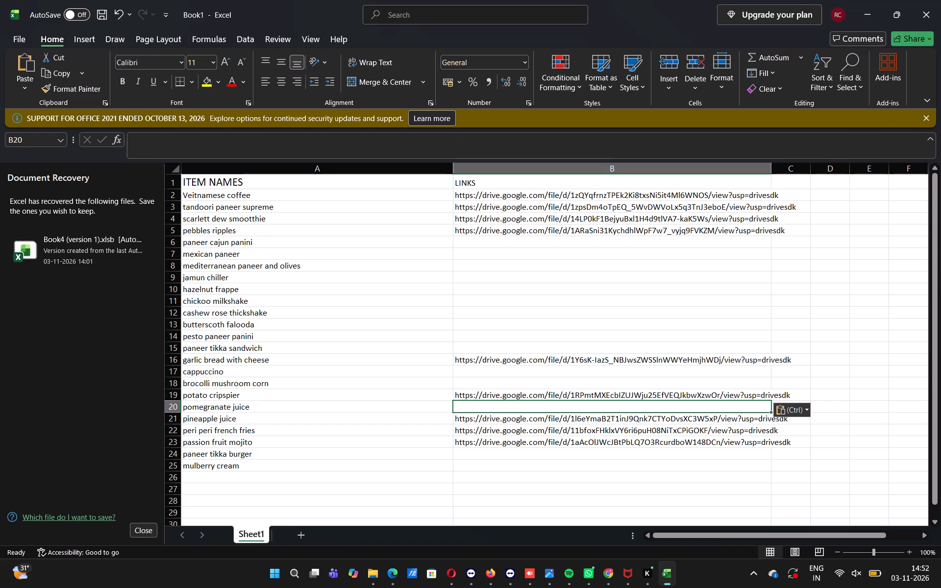
pyautogui.click(527, 426)
pyautogui.click(532, 421)
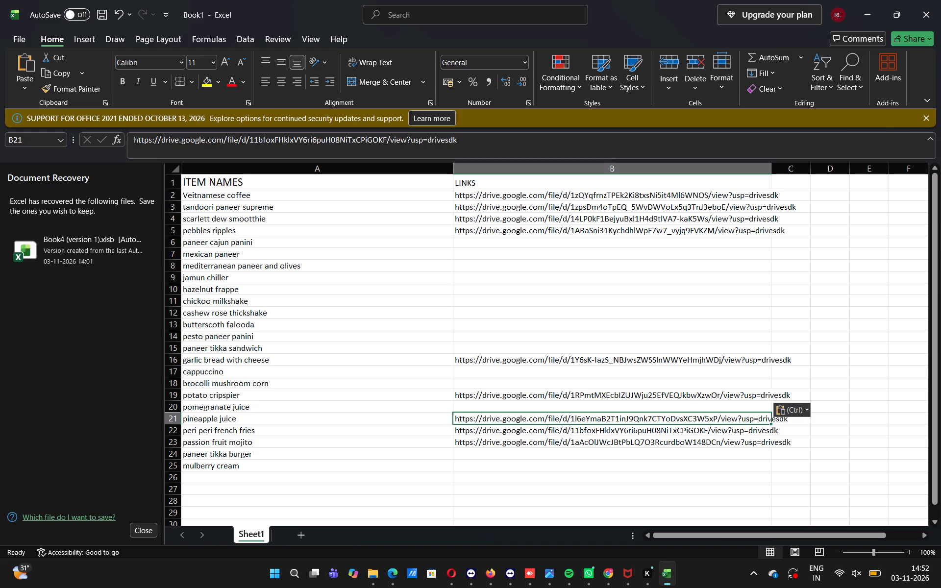
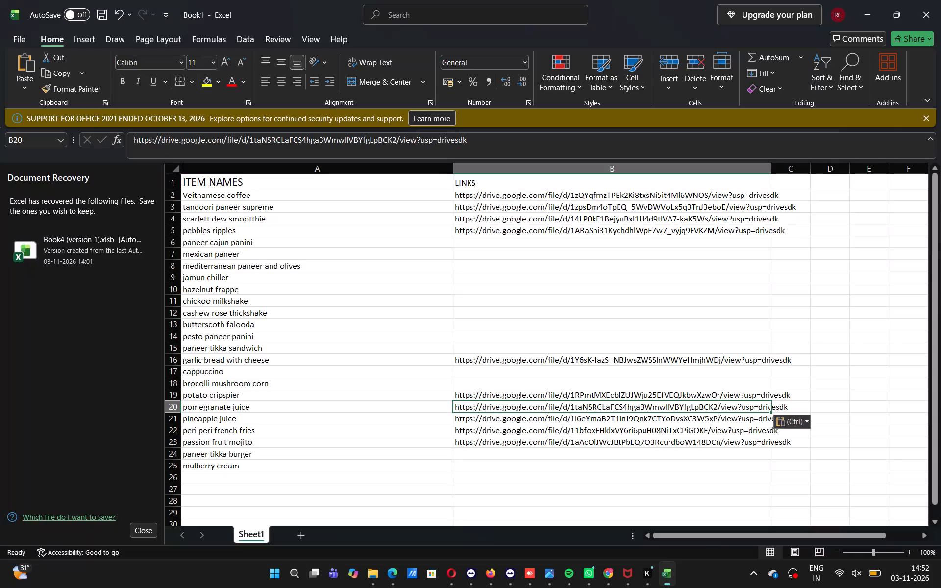
# Select the empty cell B18 in the LINKS column, beside "brocolli mushroom corn".
pyautogui.click(480, 454)
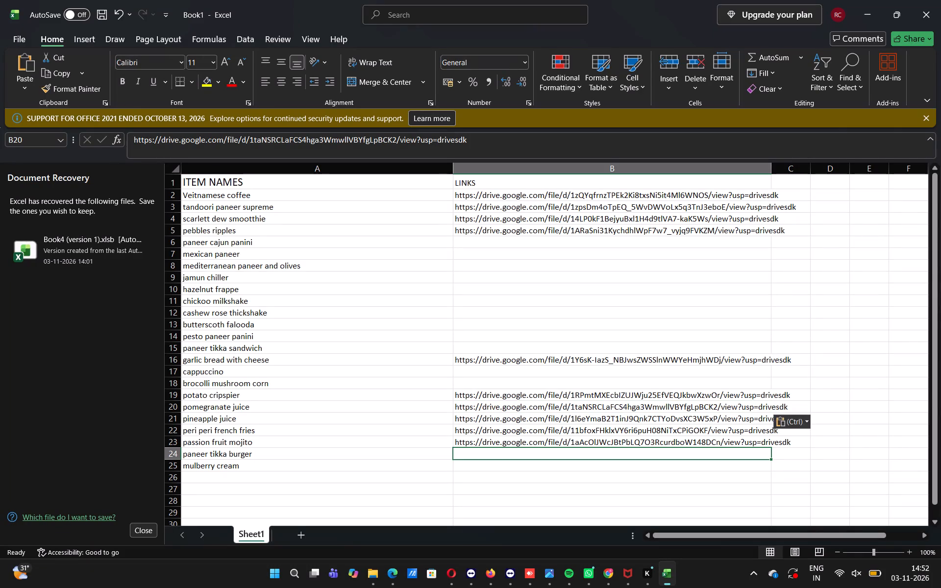
pyautogui.click(479, 384)
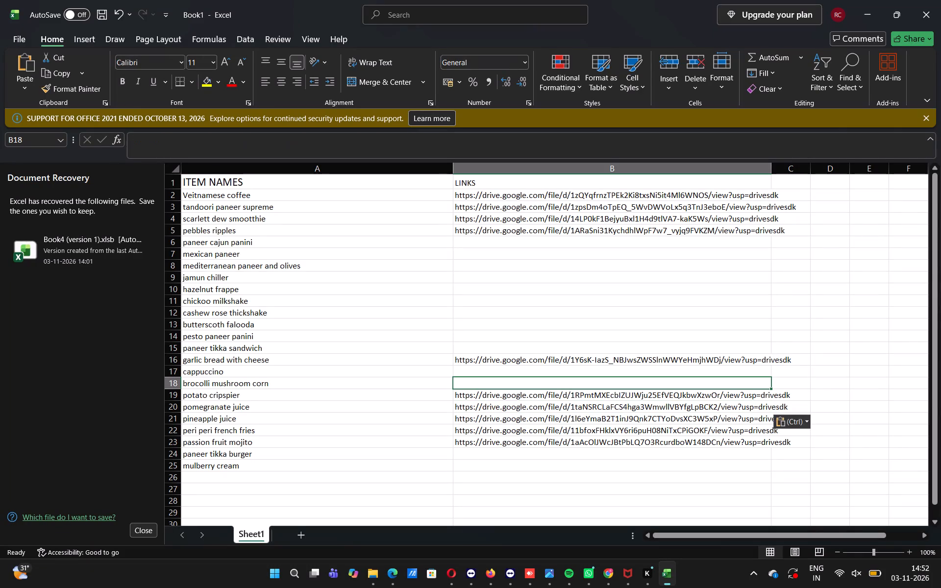
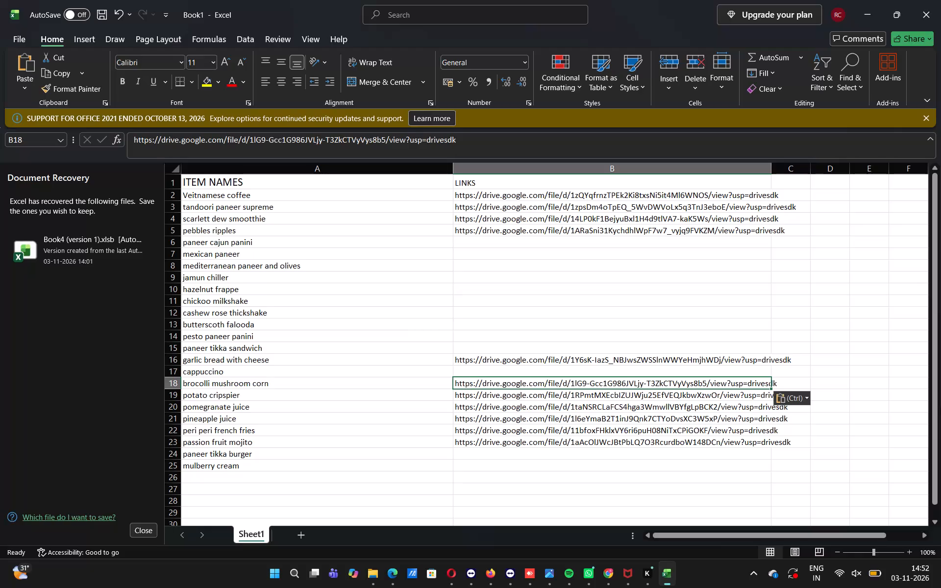
# Select the empty cell B17 in the LINKS column, beside "cappuccino".
pyautogui.click(469, 371)
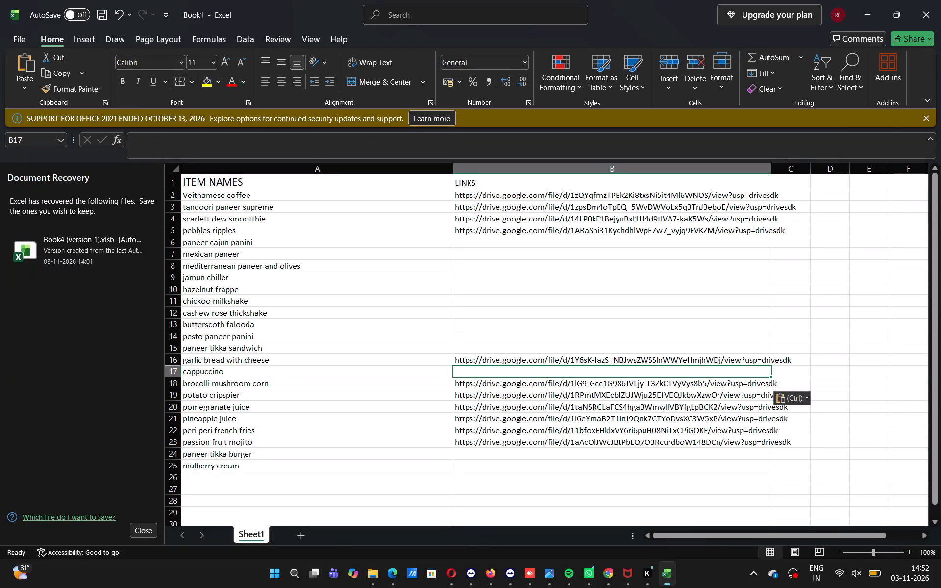
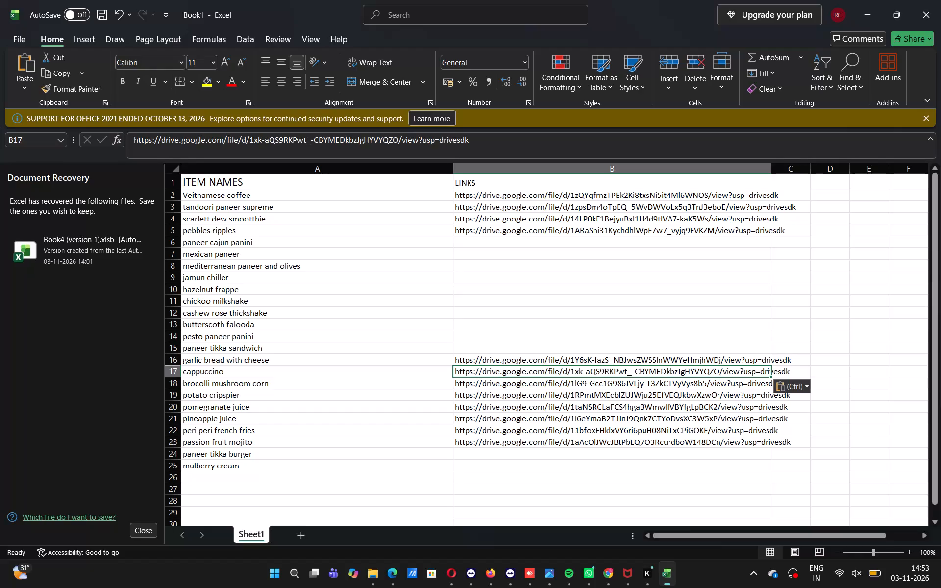
# Select the empty cell B15 in the LINKS column, beside "paneer tikka sandwich".
pyautogui.click(471, 348)
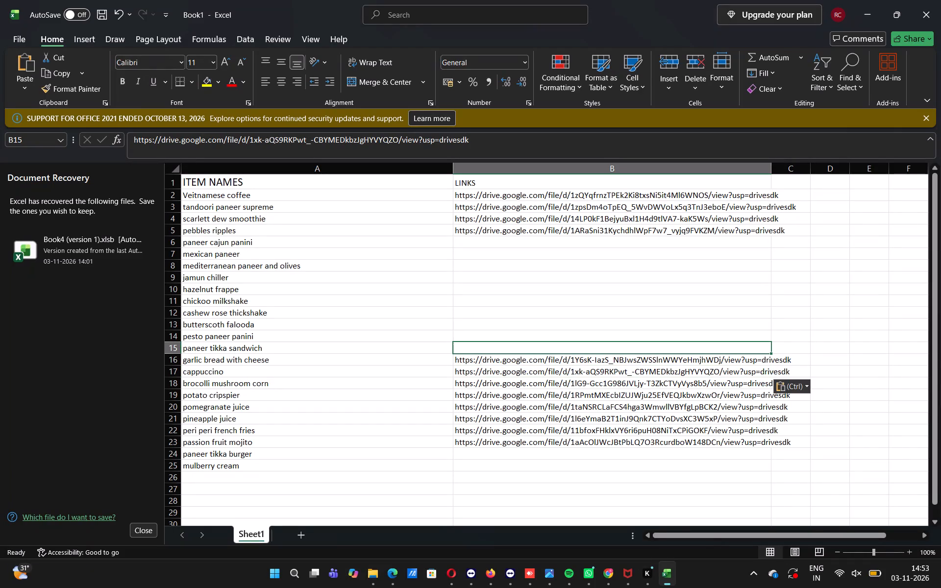
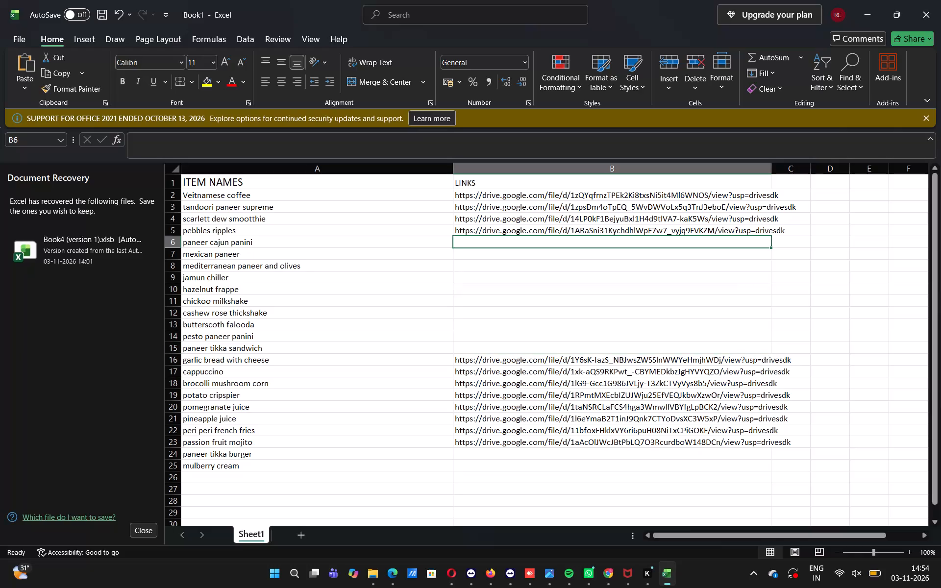
# Paste the copied Google Drive image link into cell B6 of the LINKS column, beside "paneer cajun panini".
pyautogui.hotkey('ctrl', 'v')
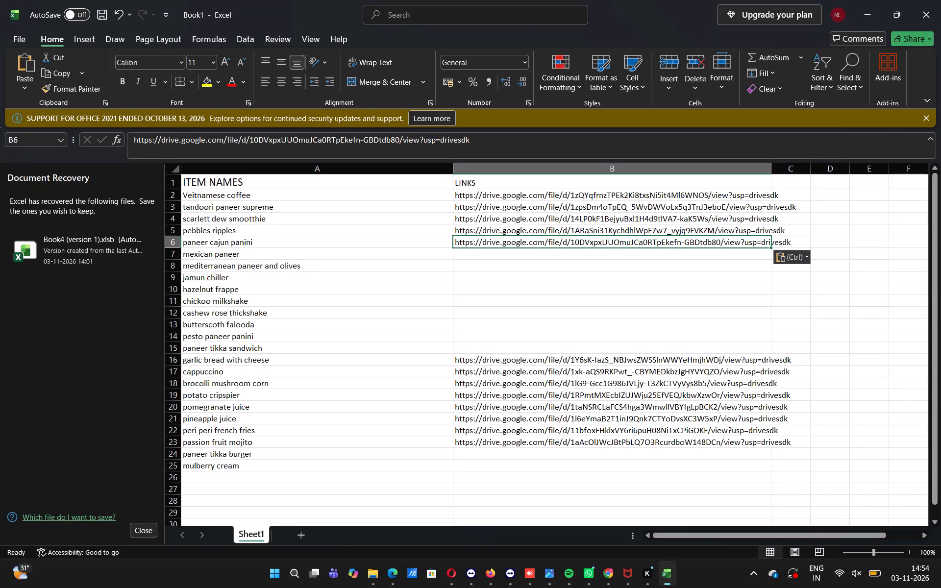
# Select the empty cell B7 in the LINKS column, beside "mexican paneer".
pyautogui.click(474, 254)
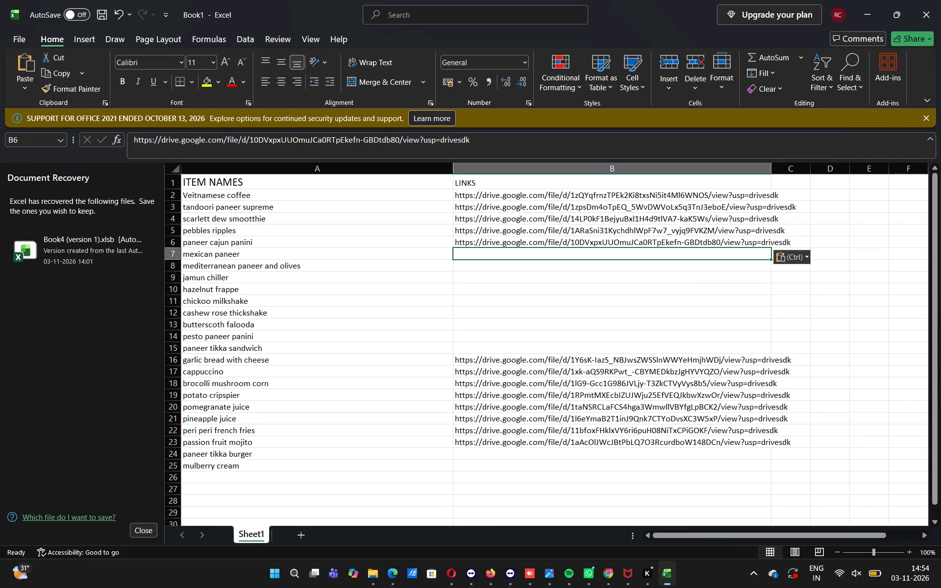
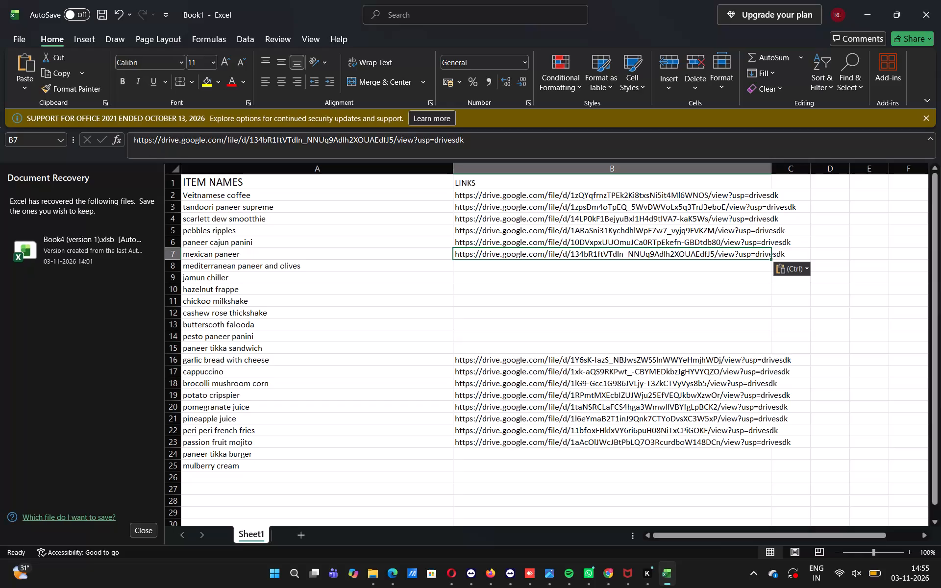
# Move on to the empty cell B8 in the LINKS column, beside "mediterranean paneer and olives".
pyautogui.press('Return')
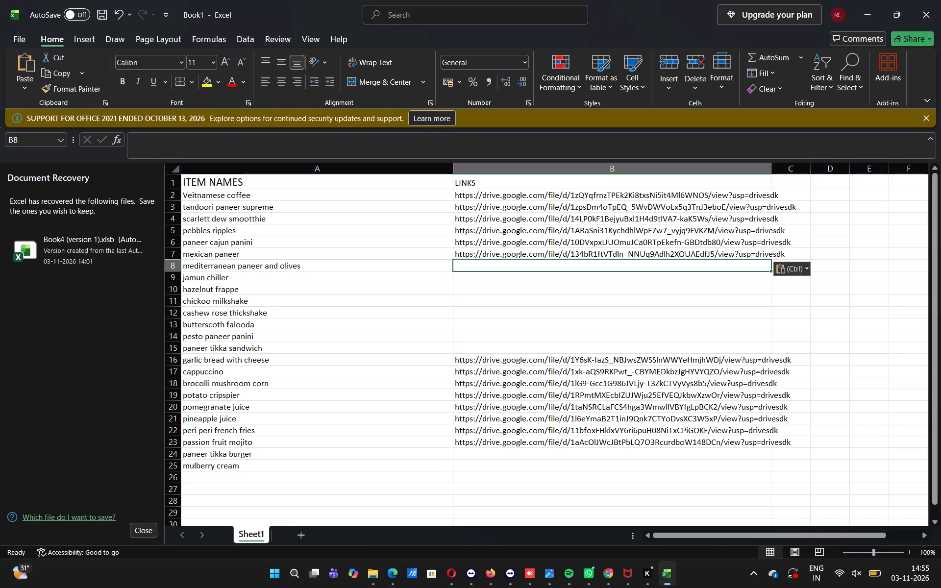
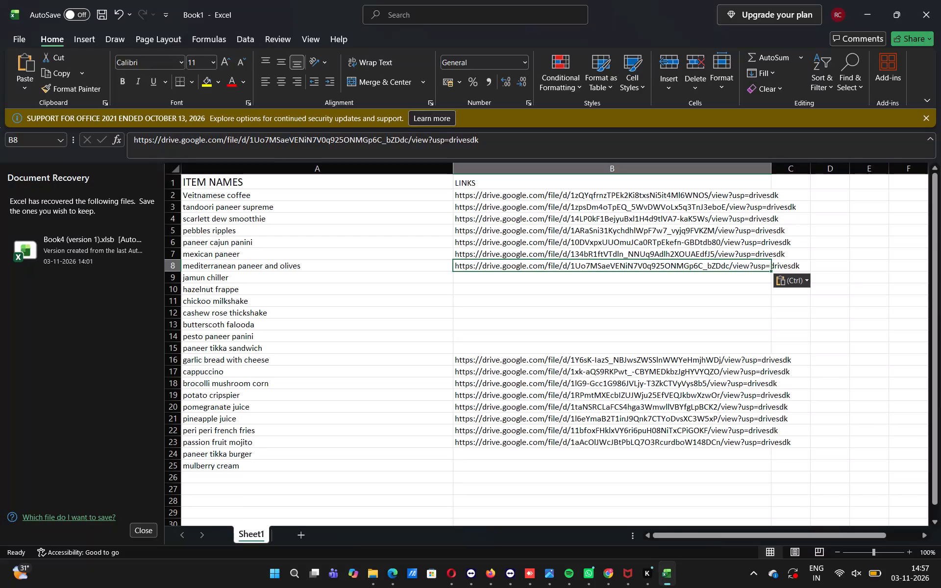
# Select the empty LINKS cell B9 beside "jamun chiller" for its image link.
pyautogui.click(494, 283)
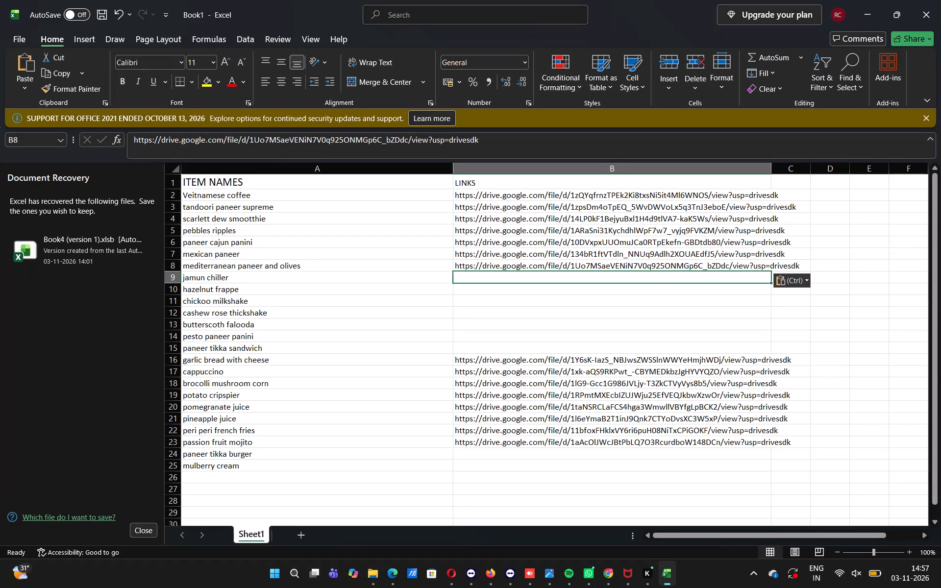
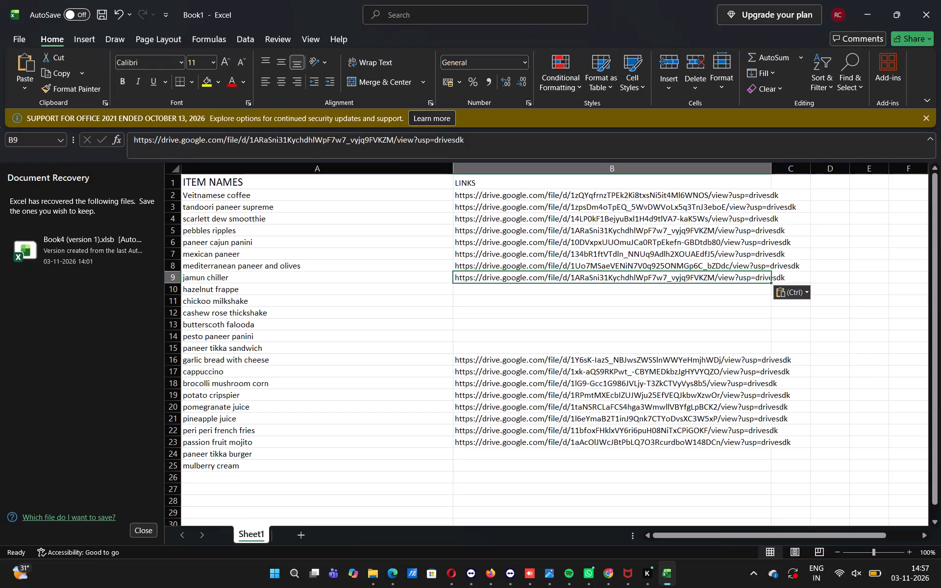
# Select the empty LINKS cell B10 beside "hazelnut frappe" for its image link.
pyautogui.click(522, 290)
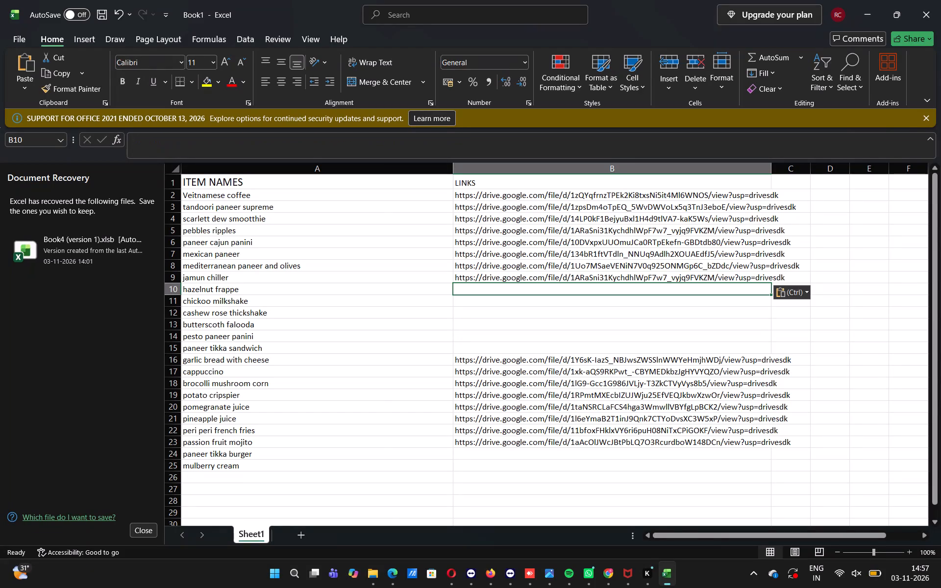
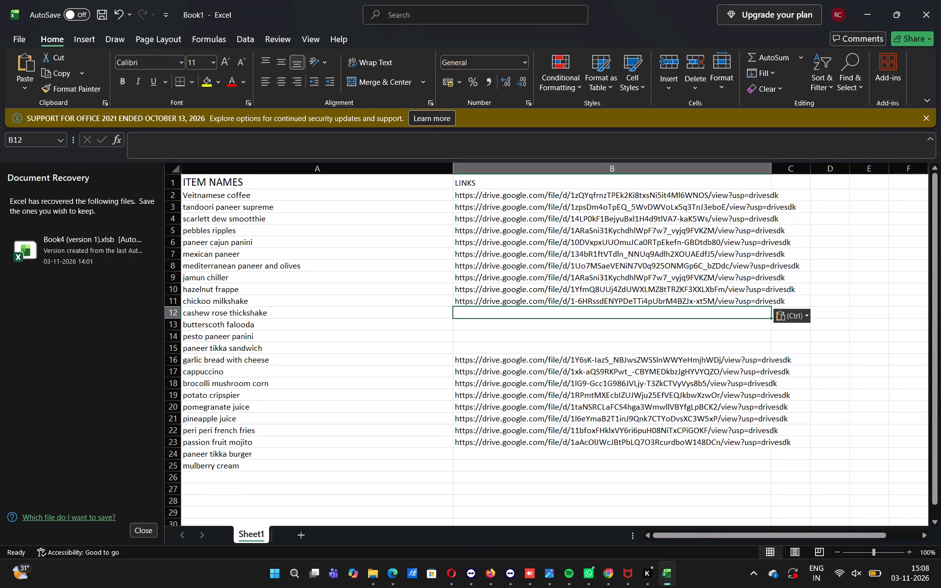
# Minimize the Book1 workbook window to go back for the "cashew rose thickshake" image link.
pyautogui.click(868, 5)
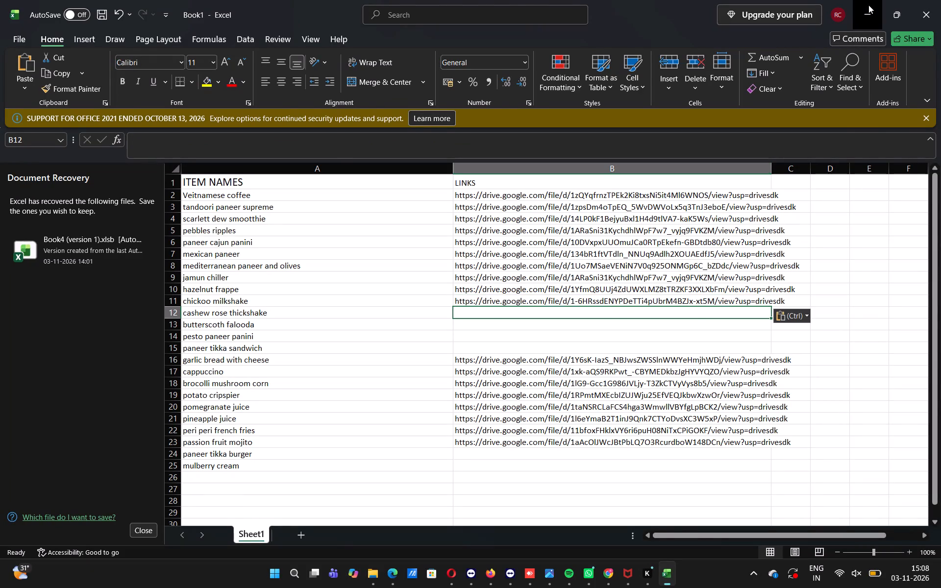
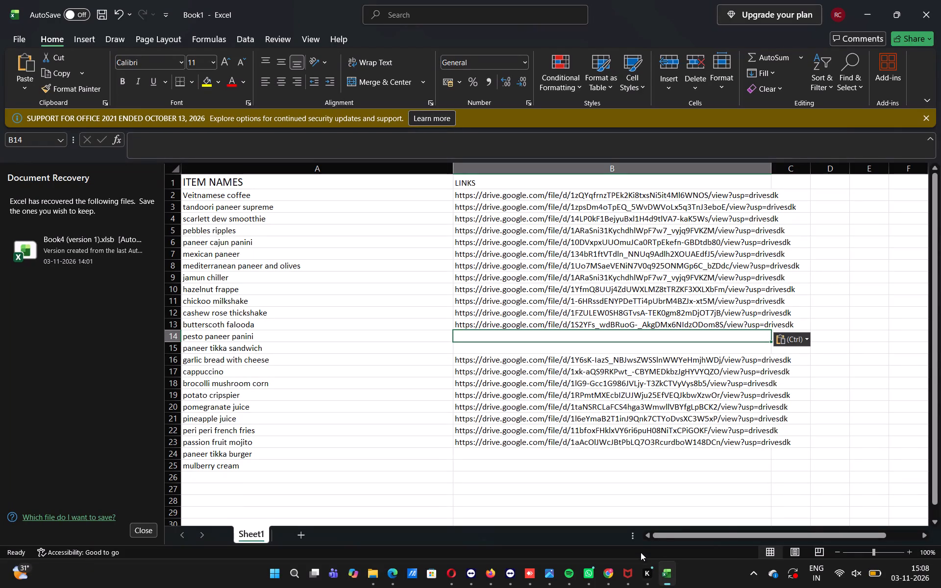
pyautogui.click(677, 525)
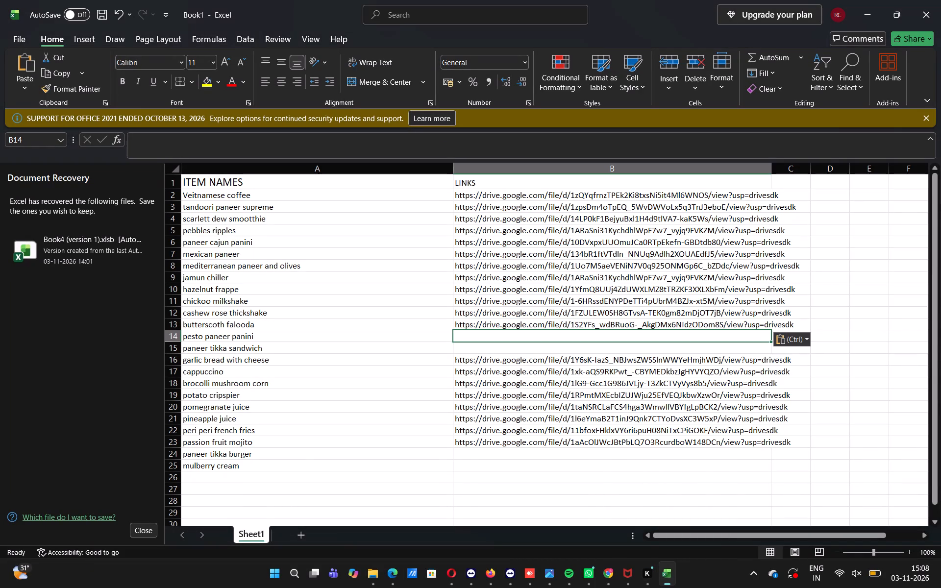
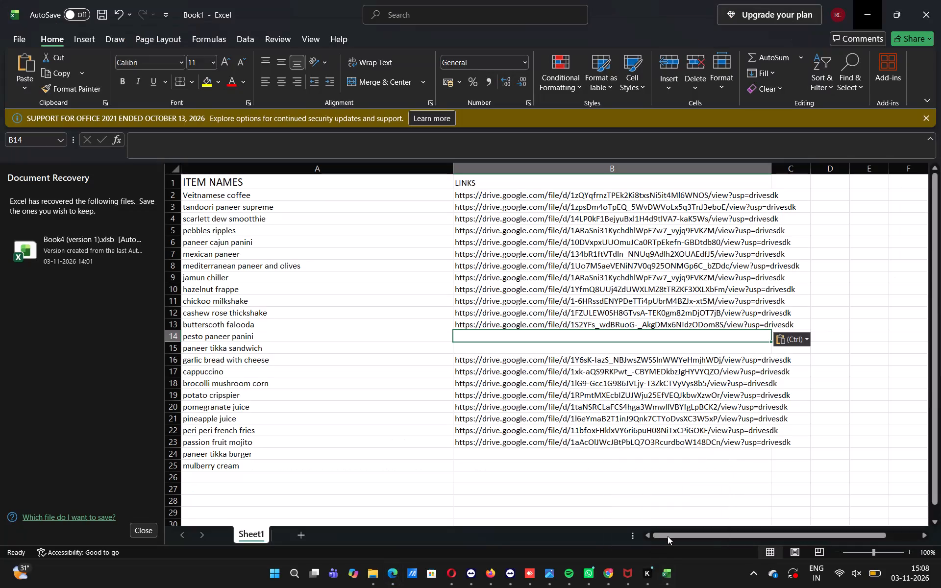
# Paste the copied Google Drive link into the LINKS column for pesto paneer panini and move to the paneer tikka sandwich row.
pyautogui.hotkey('ctrl', 'v')
pyautogui.click(490, 348)
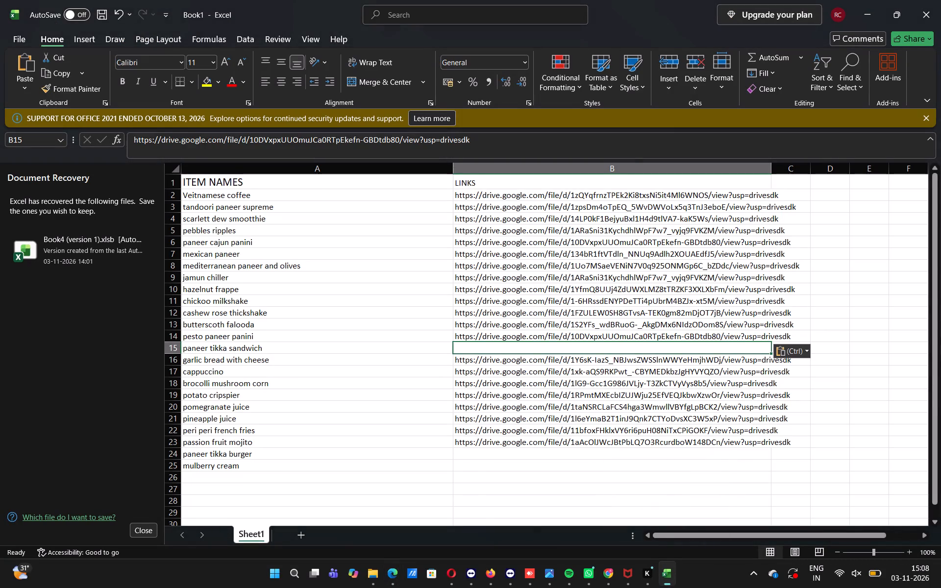
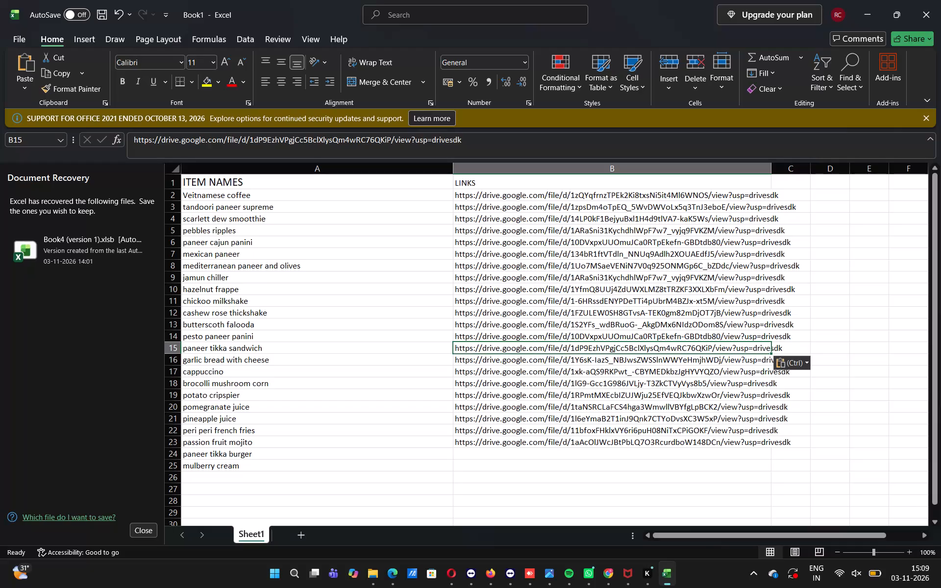
# Select the empty LINKS cell in the paneer tikka burger row.
pyautogui.click(468, 456)
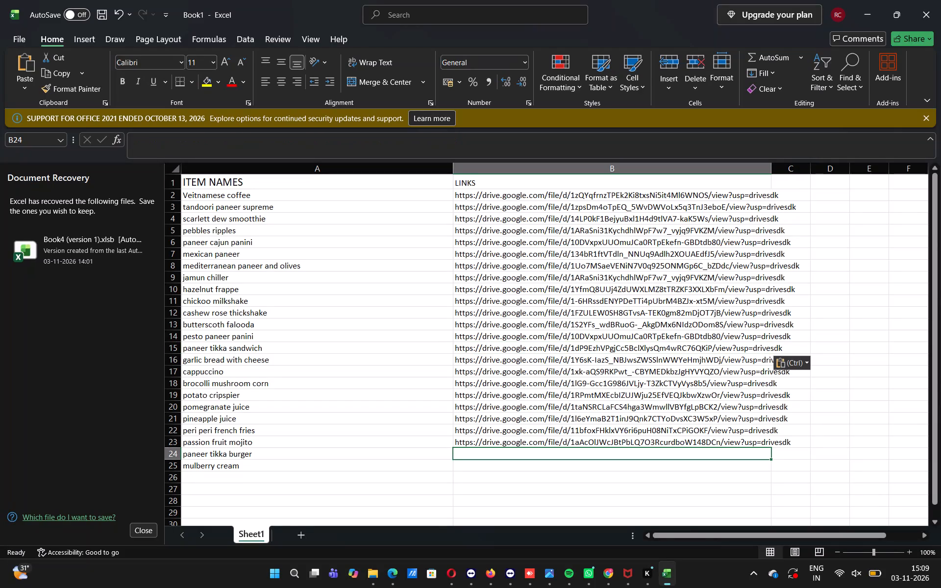
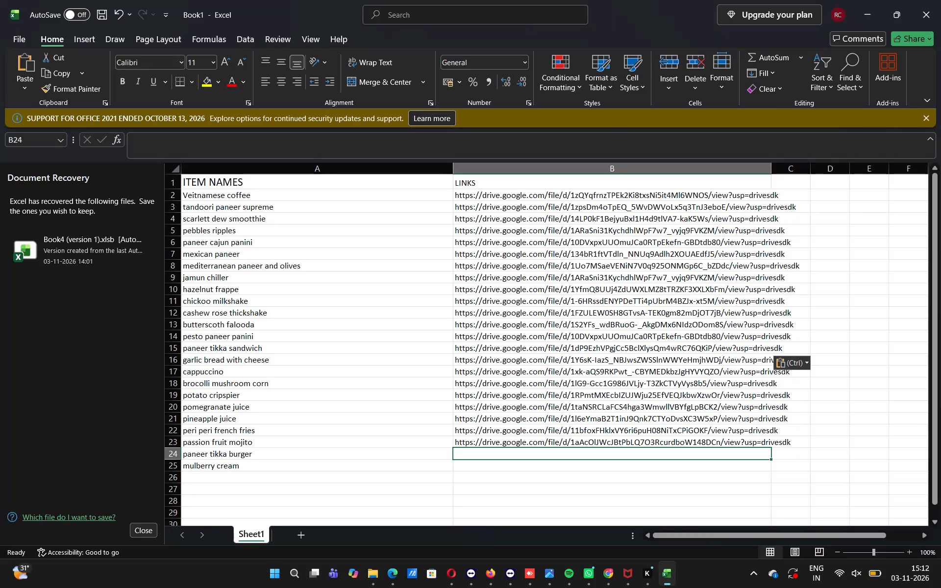
# Add the item name "white hot chocolate" in cell A26, below mulberry cream.
pyautogui.click(256, 479)
pyautogui.write('white hot vc')
pyautogui.press('BackSpace')
pyautogui.press('Insert')
pyautogui.press('BackSpace')
pyautogui.write('chocolate')
pyautogui.press('Return')
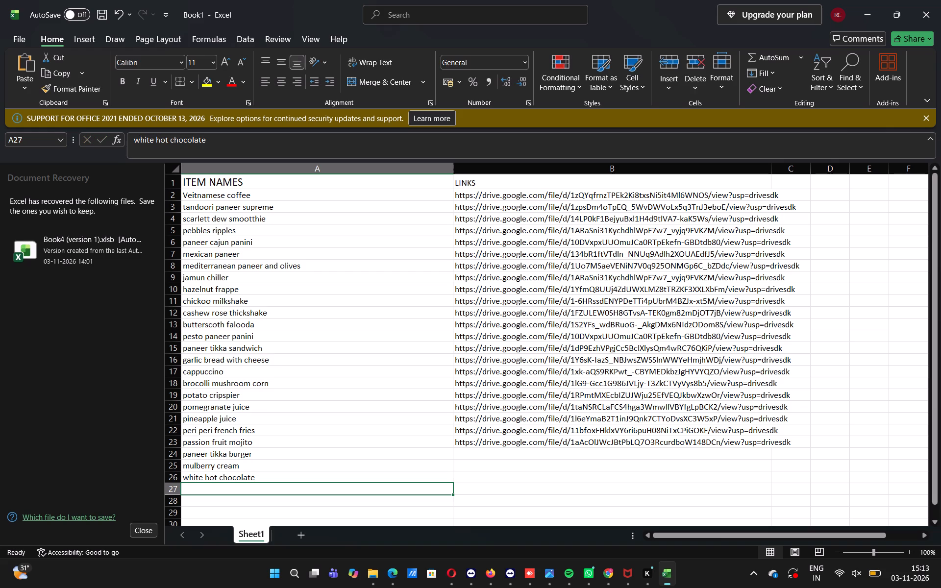
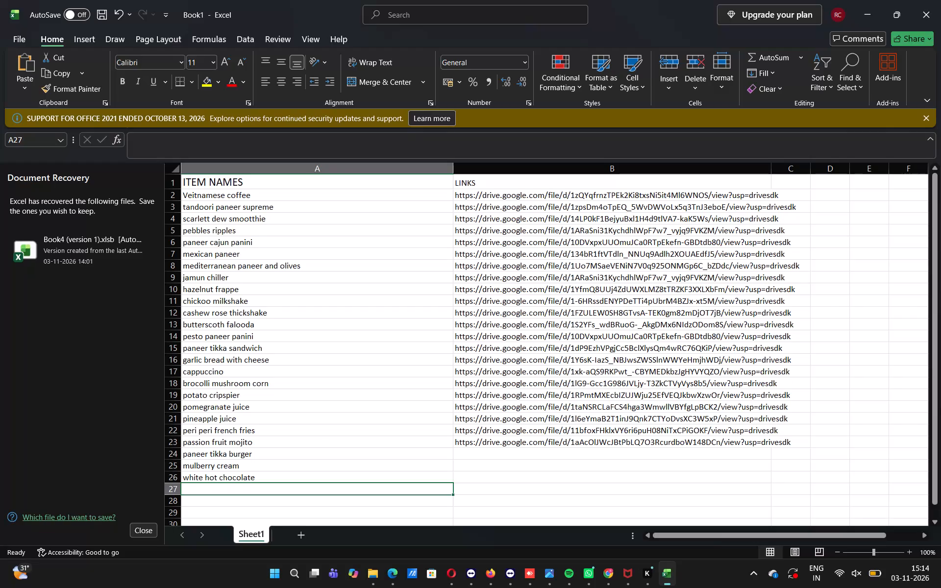
# Add the item name "veg cheese grill sandwich" in cell A27, below white hot chocolate.
pyautogui.write('veg cheese grill')
pyautogui.press('space')
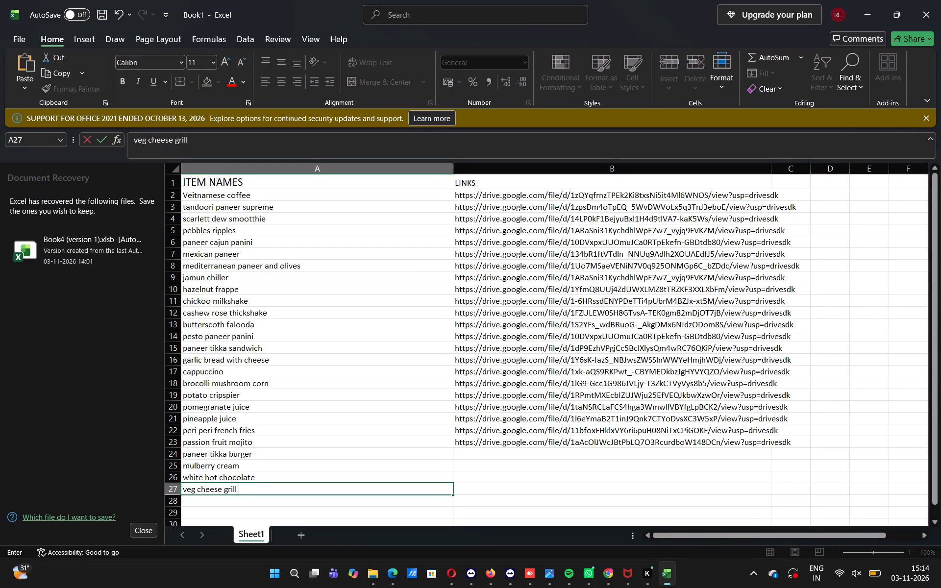
pyautogui.write('sandwich')
pyautogui.press('Return')
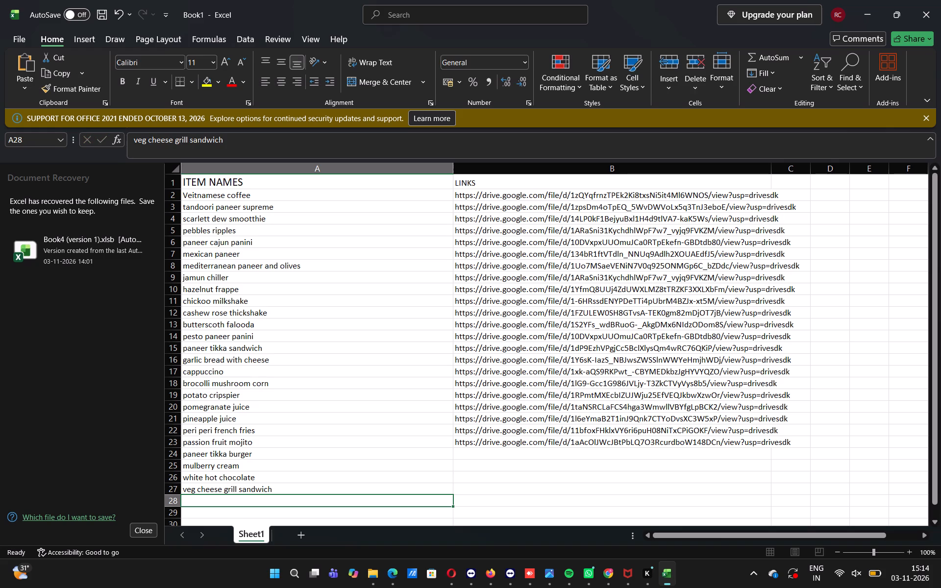
pyautogui.click(471, 454)
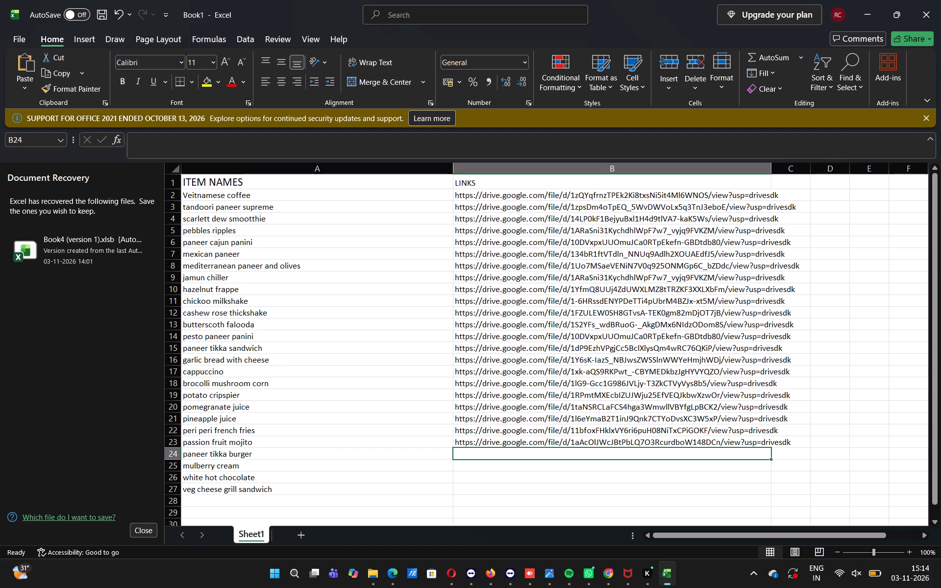
# Add the item name "veg cheese burger" in cell A28, below veg cheese grill sandwich.
pyautogui.click(210, 503)
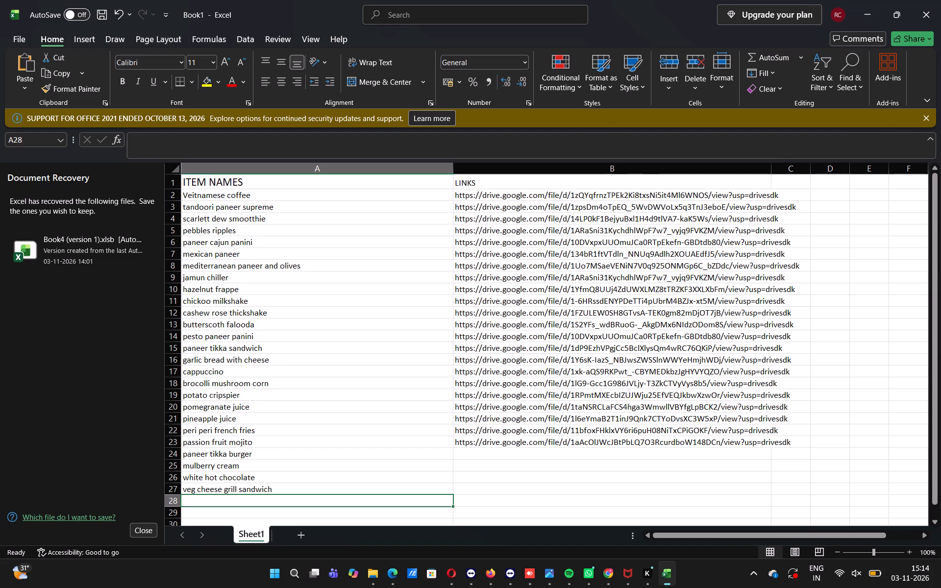
pyautogui.write('veg cheese burger')
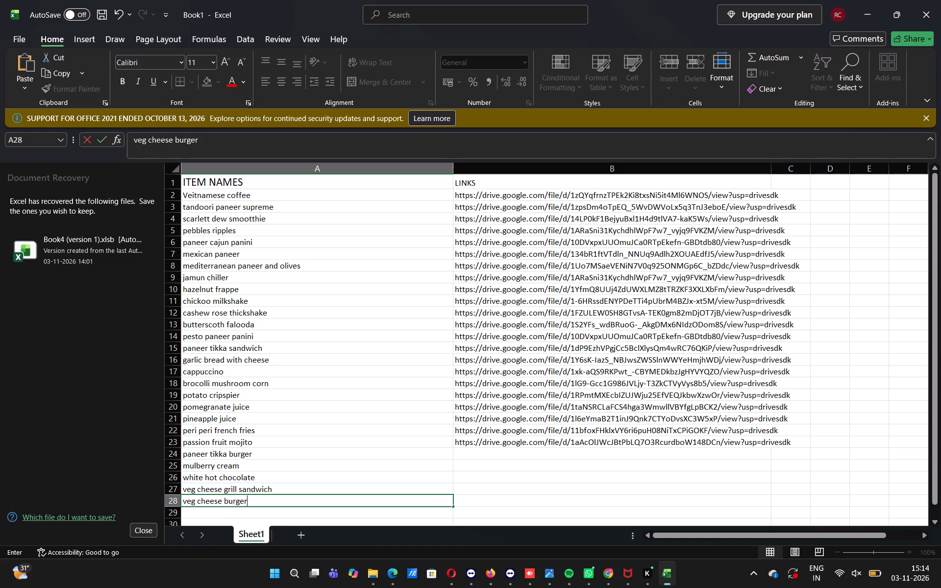
pyautogui.click(493, 457)
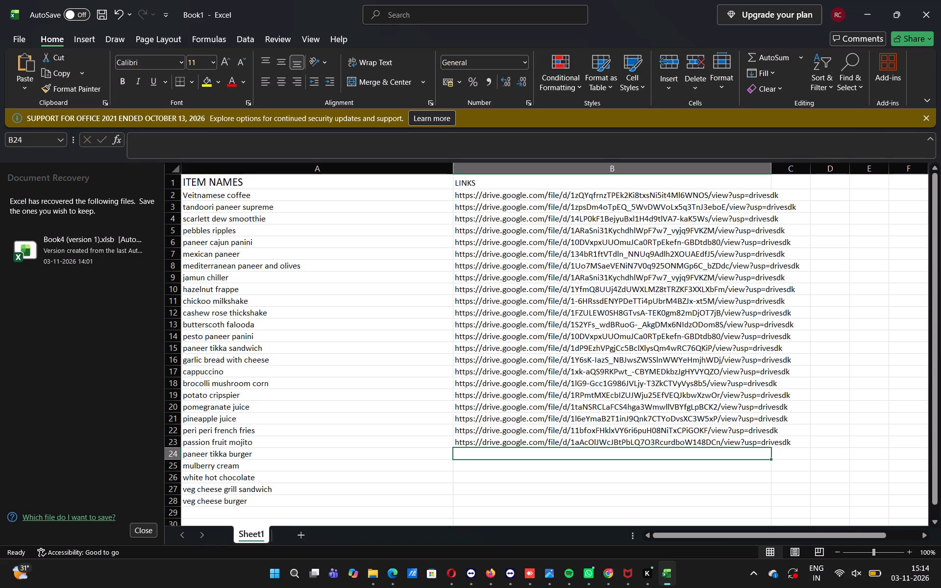
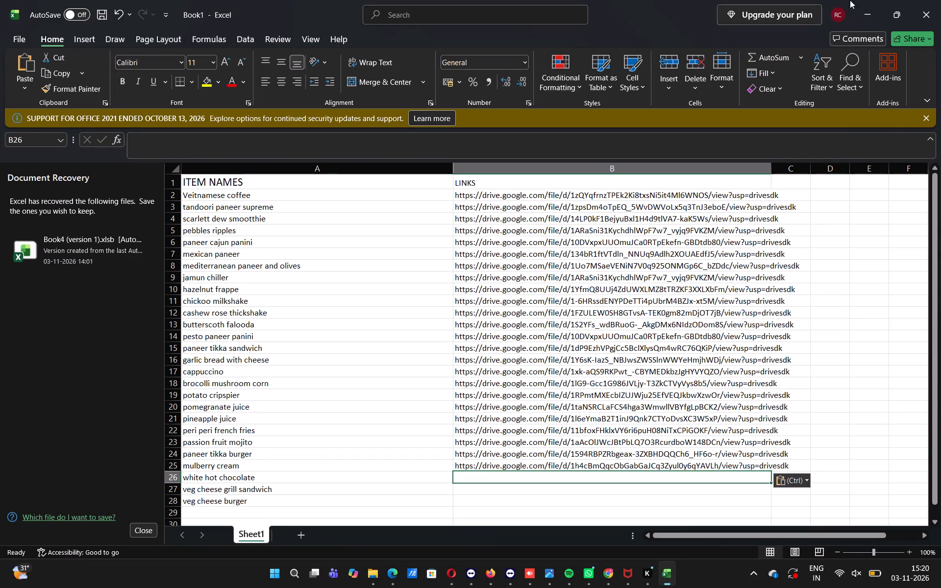
# Switch from the spreadsheet to the My Drive file list in Google Drive.
pyautogui.click(866, 7)
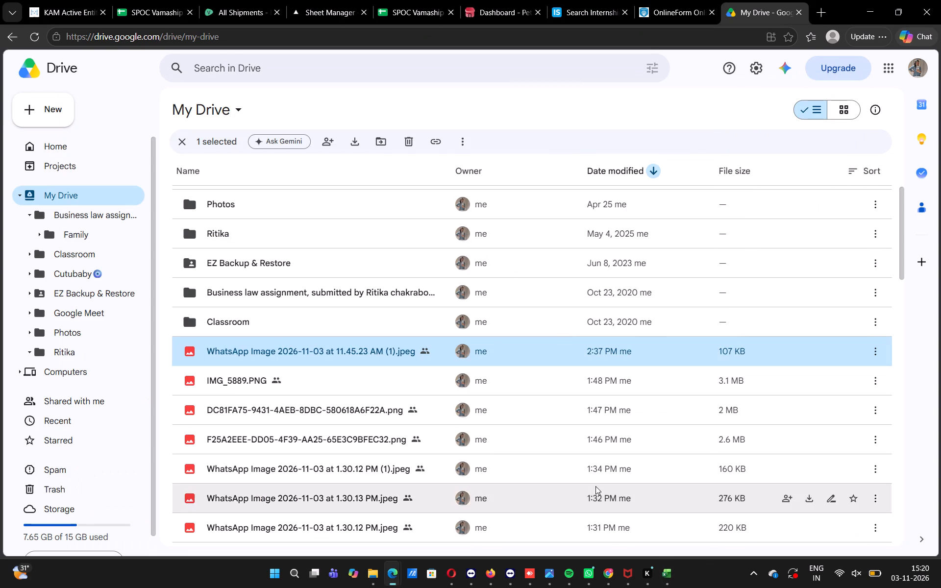
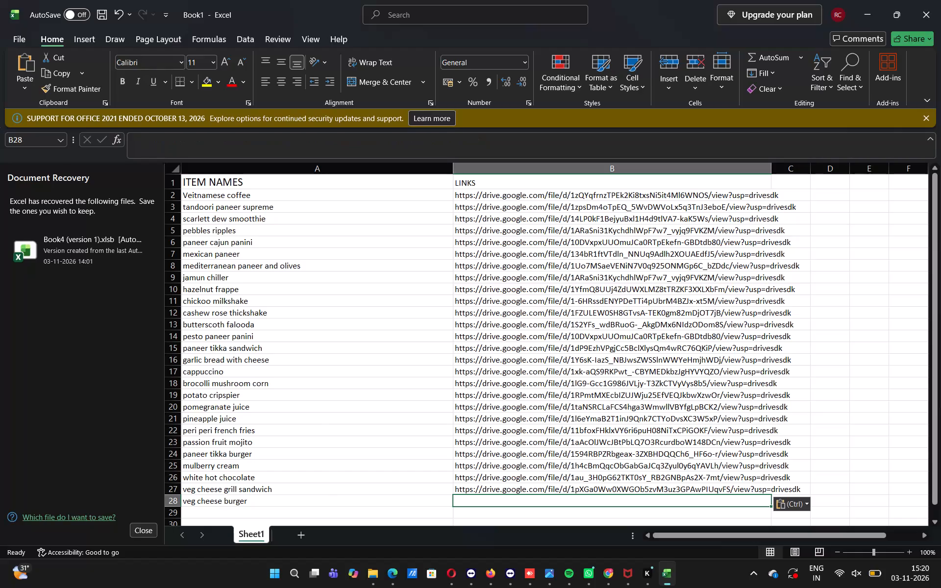
# Switch back to the Book1 workbook in Excel, at the empty LINKS cell in the veg cheese burger row.
pyautogui.click(659, 517)
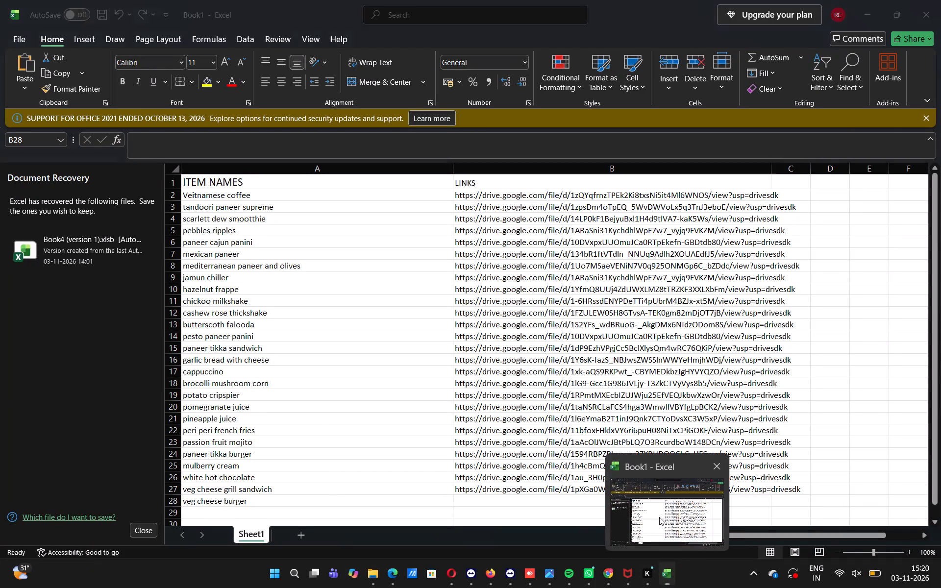
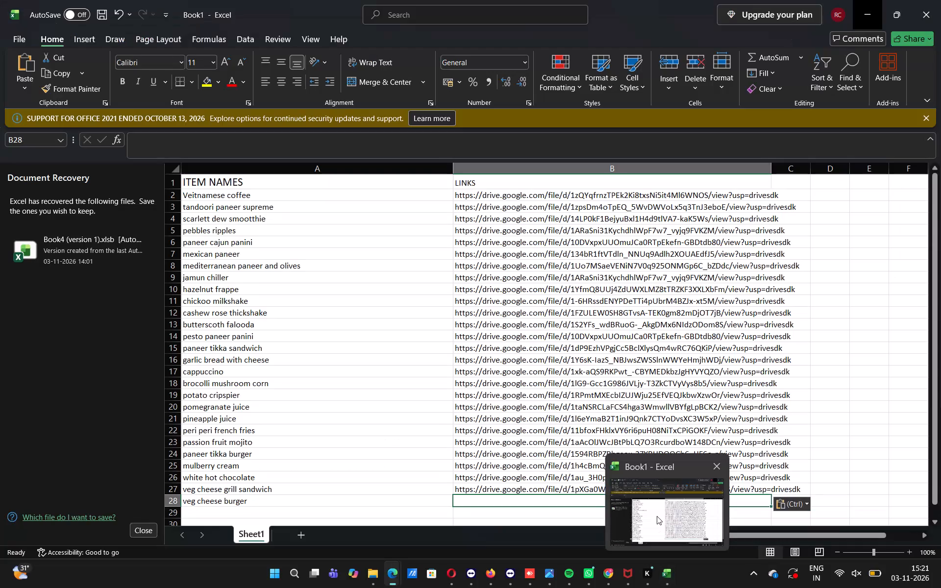
# Switch to the Book1 workbook in Excel and paste the copied Google Drive link into cell B28 for veg cheese burger.
pyautogui.click(657, 516)
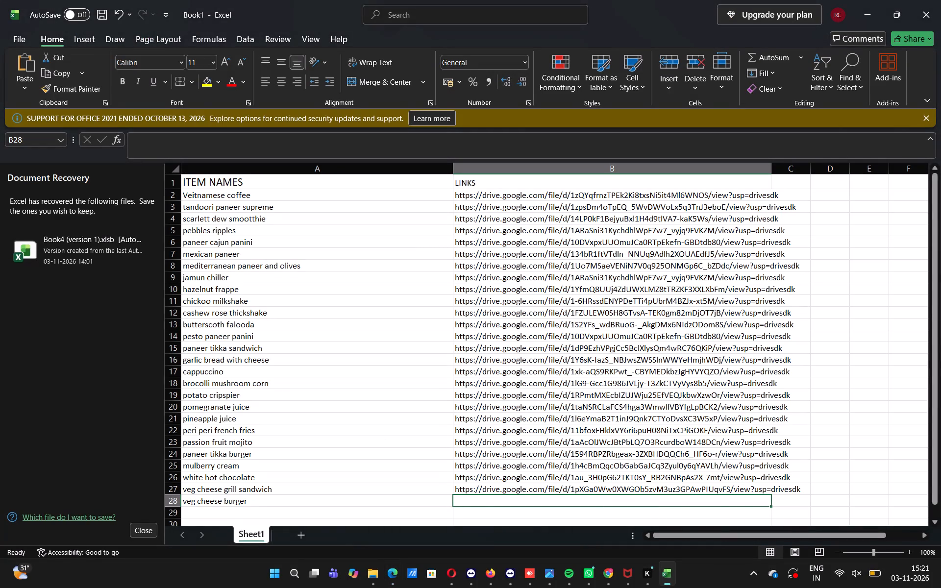
pyautogui.hotkey('ctrl', 'v')
pyautogui.press('Return')
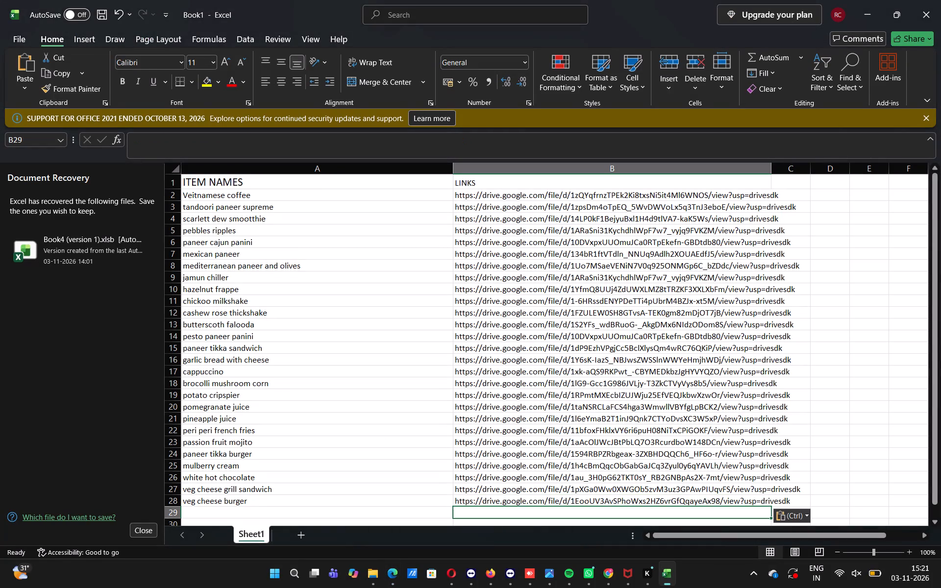
pyautogui.doubleClick(933, 519)
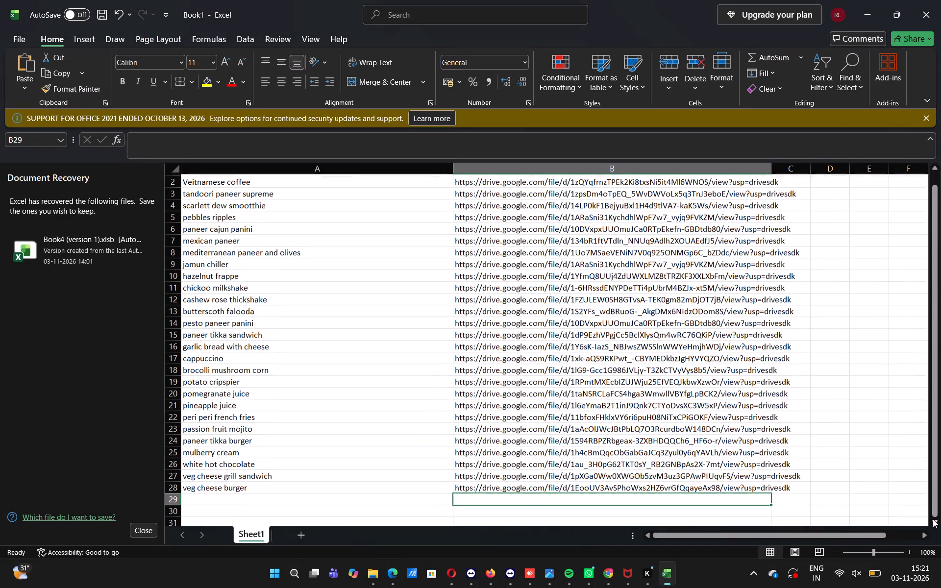
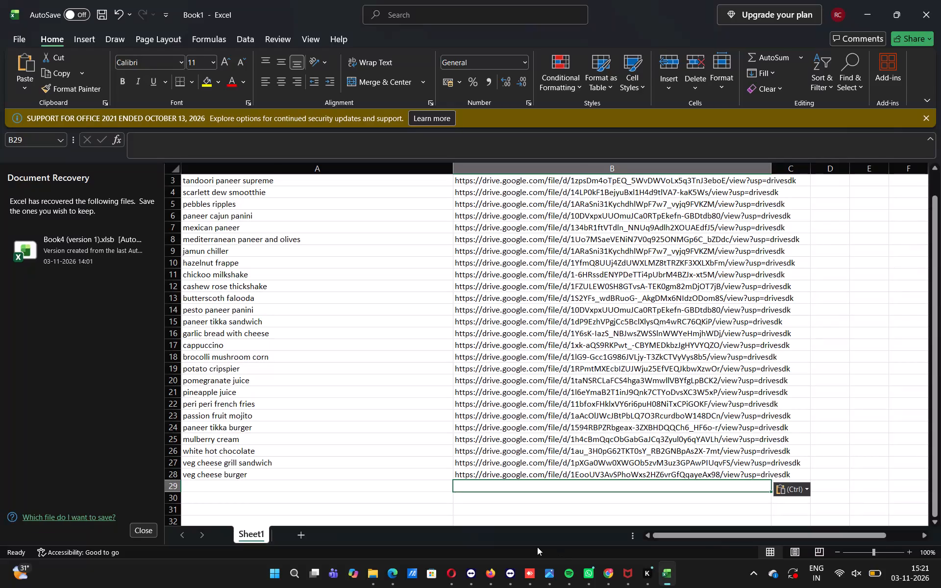
# Add the item name "valencia orange" in cell A29, below veg cheese burger.
pyautogui.click(289, 489)
pyautogui.write('vale')
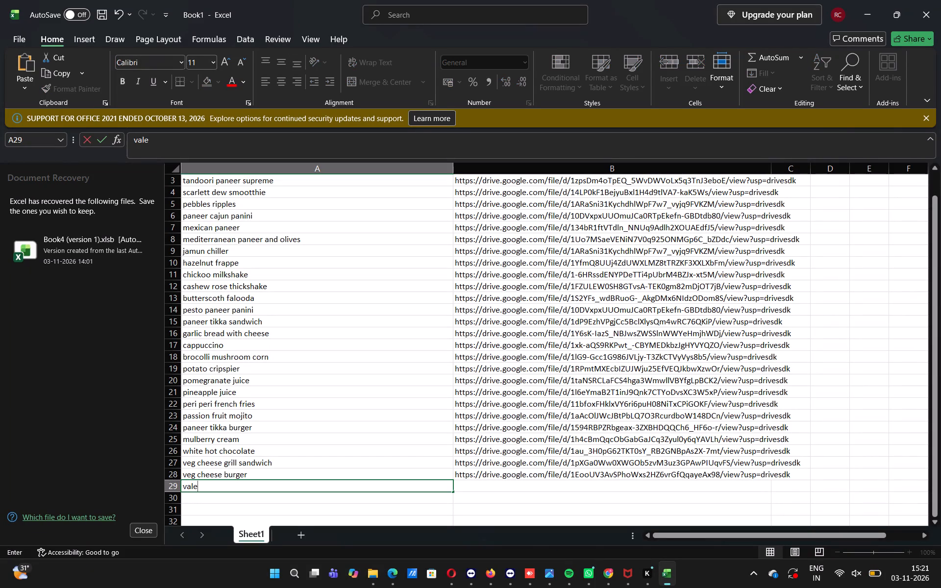
pyautogui.write('ncia burger')
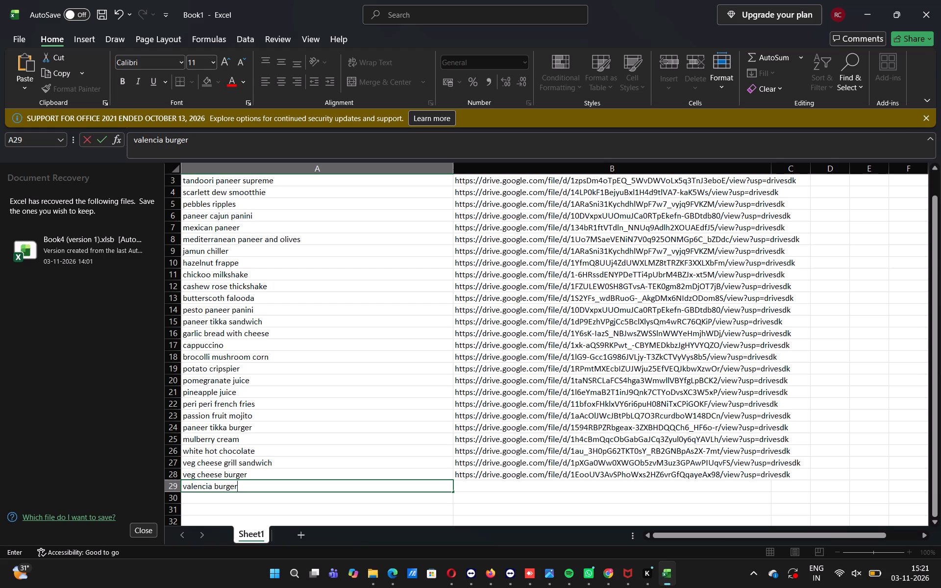
pyautogui.press('BackSpace')
pyautogui.press('BackSpace')
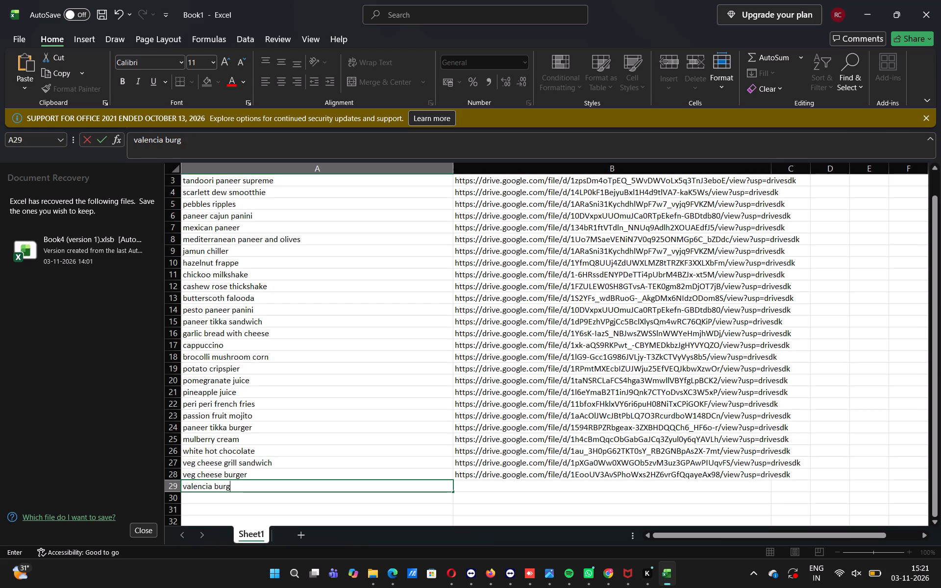
pyautogui.press('BackSpace')
pyautogui.press('BackSpace')
pyautogui.press('BackSpace')
pyautogui.press('BackSpace')
pyautogui.write('orange')
pyautogui.press('Return')
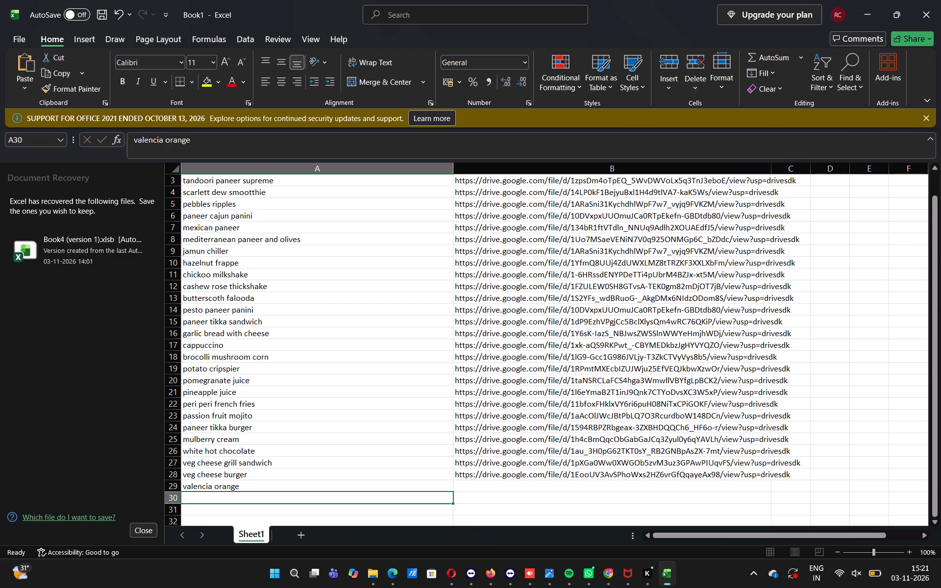
# Add the item name "tropical green" in cell A30, below valencia orange.
pyautogui.write('tropical')
pyautogui.press('space')
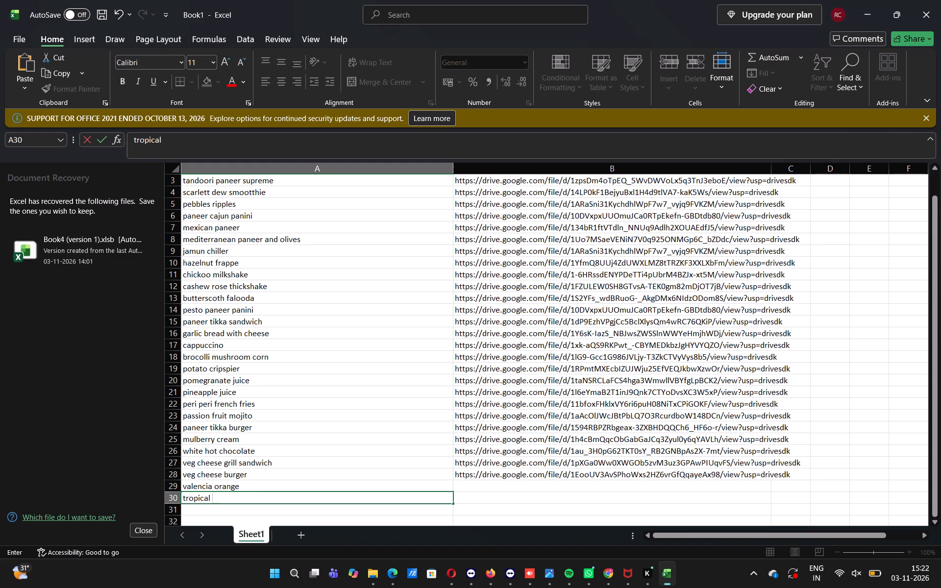
pyautogui.write('green')
pyautogui.press('Return')
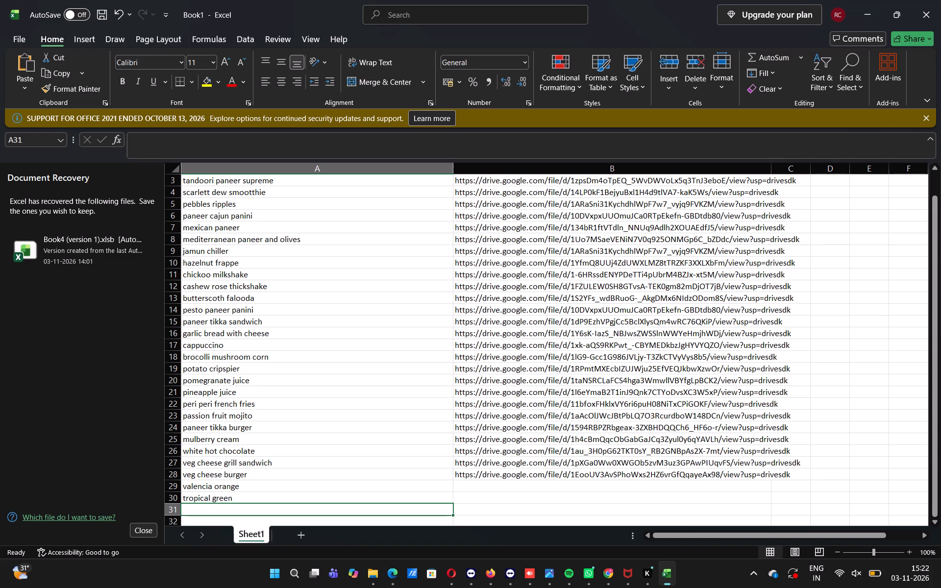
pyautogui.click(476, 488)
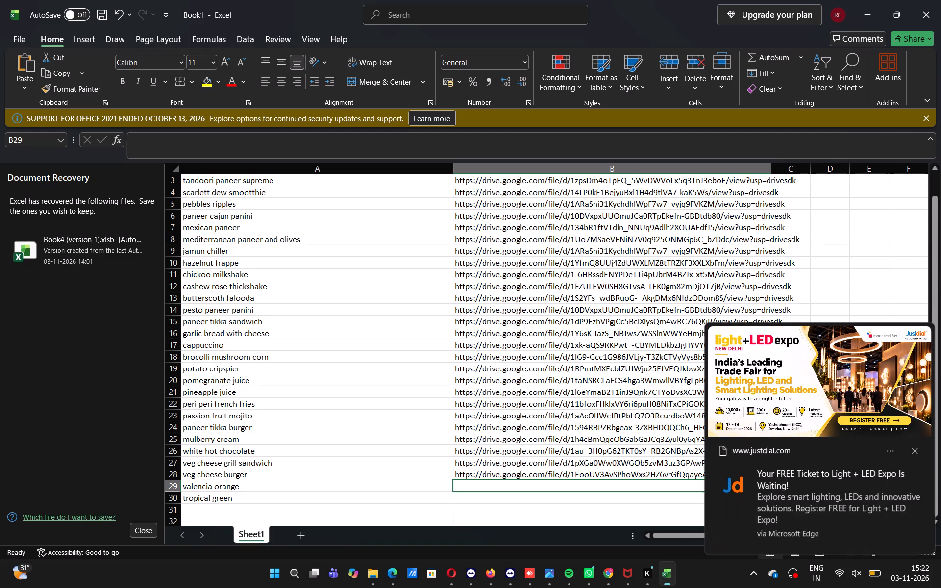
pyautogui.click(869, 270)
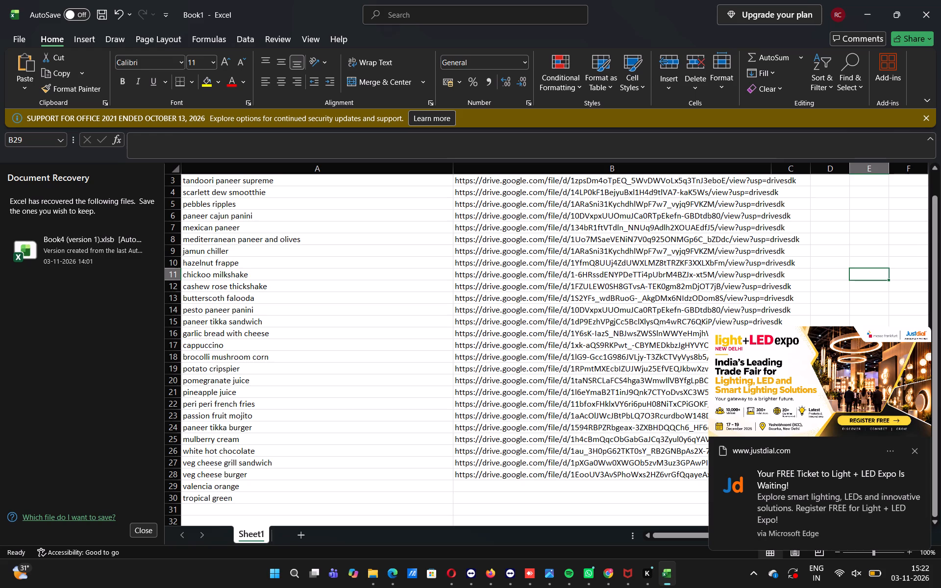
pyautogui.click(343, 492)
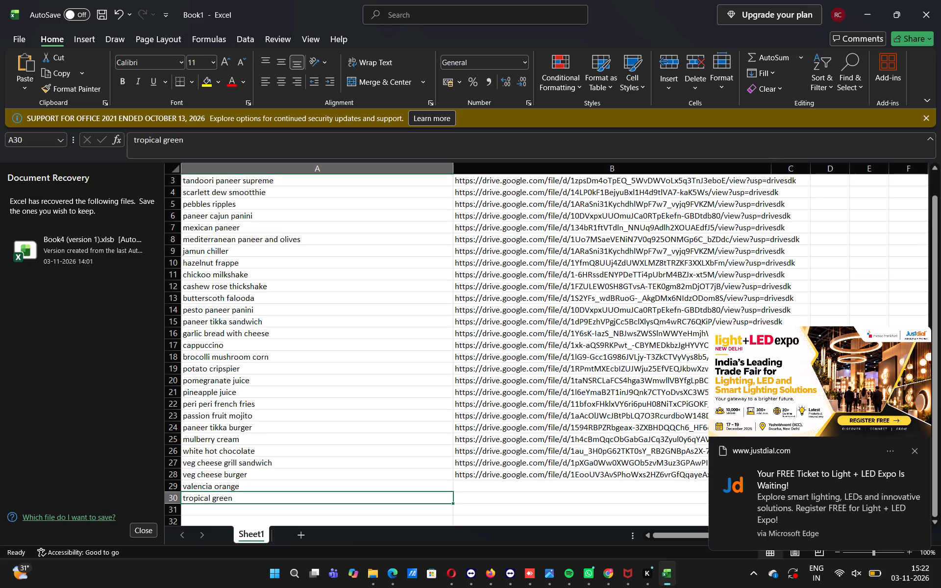
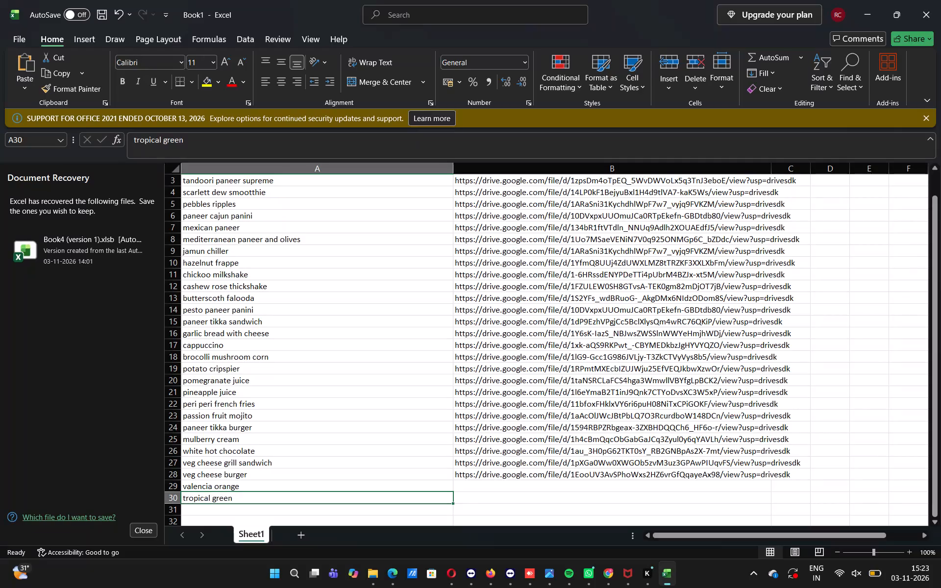
# Select the empty link cell B30 beside the tropical green item.
pyautogui.click(560, 489)
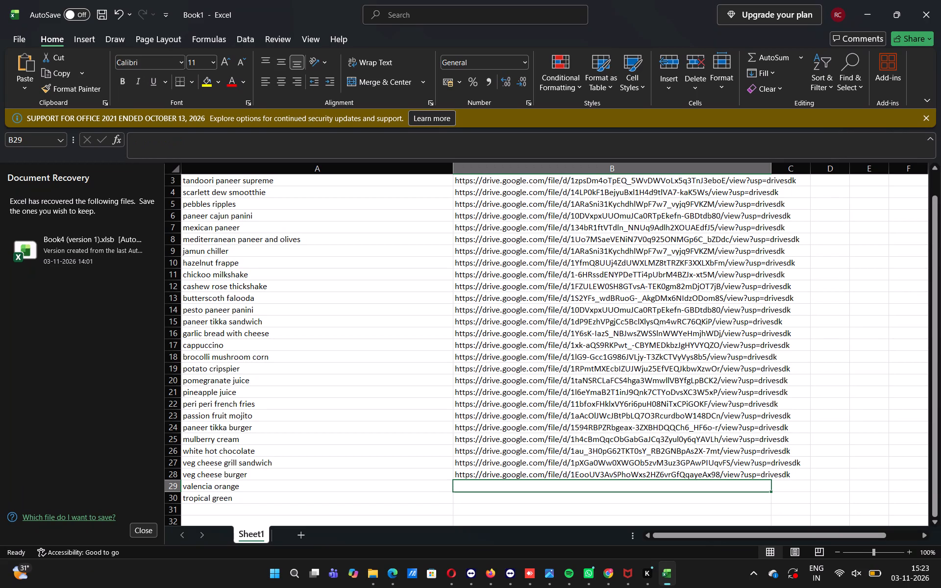
pyautogui.click(540, 501)
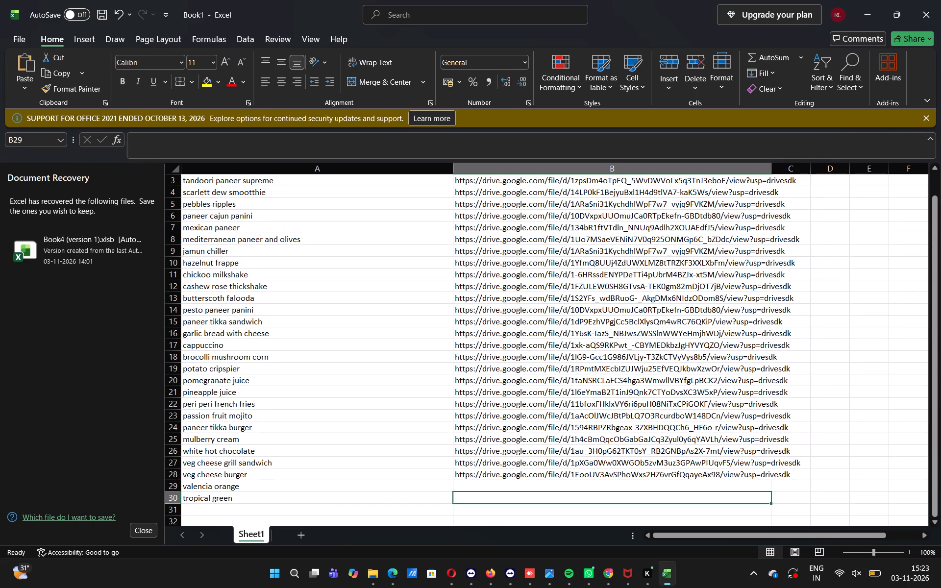
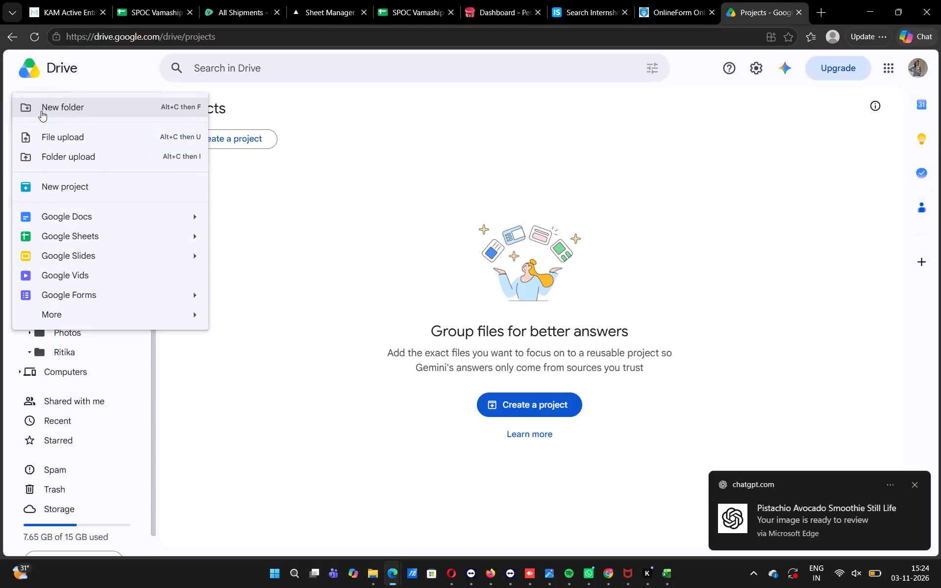
# Upload the recent image "WhatsApp Image 2026-11-03 at 3.23.43 PM" from the computer to Google Drive.
pyautogui.click(87, 138)
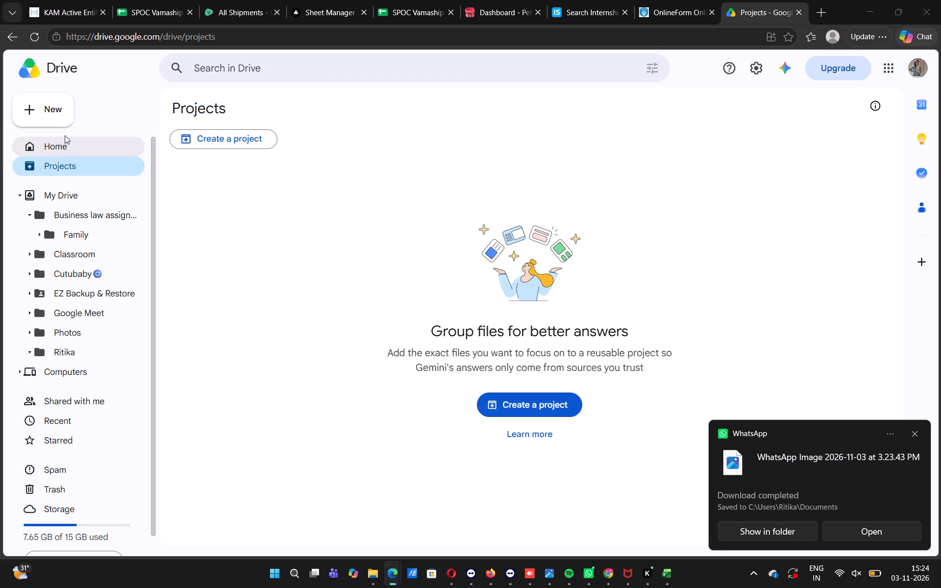
pyautogui.doubleClick(55, 146)
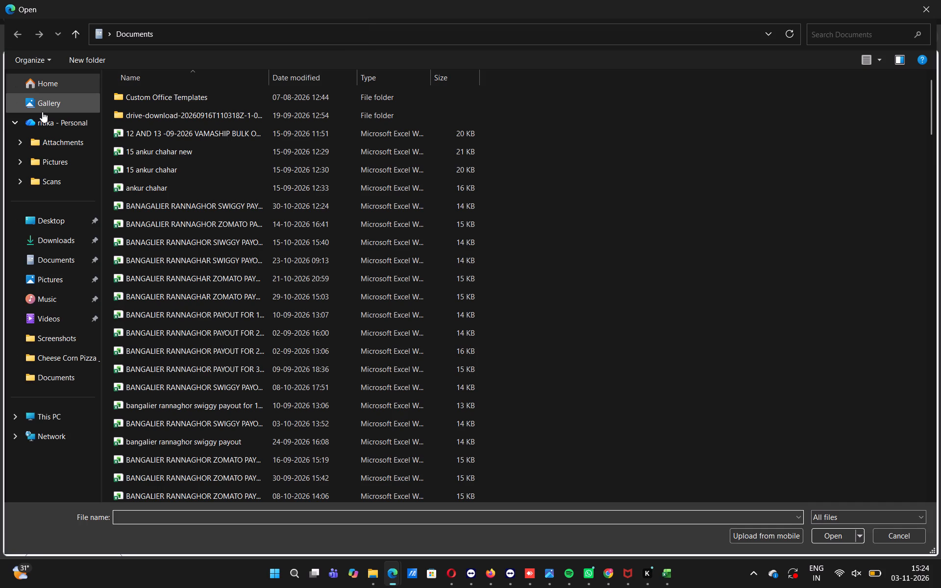
pyautogui.doubleClick(54, 237)
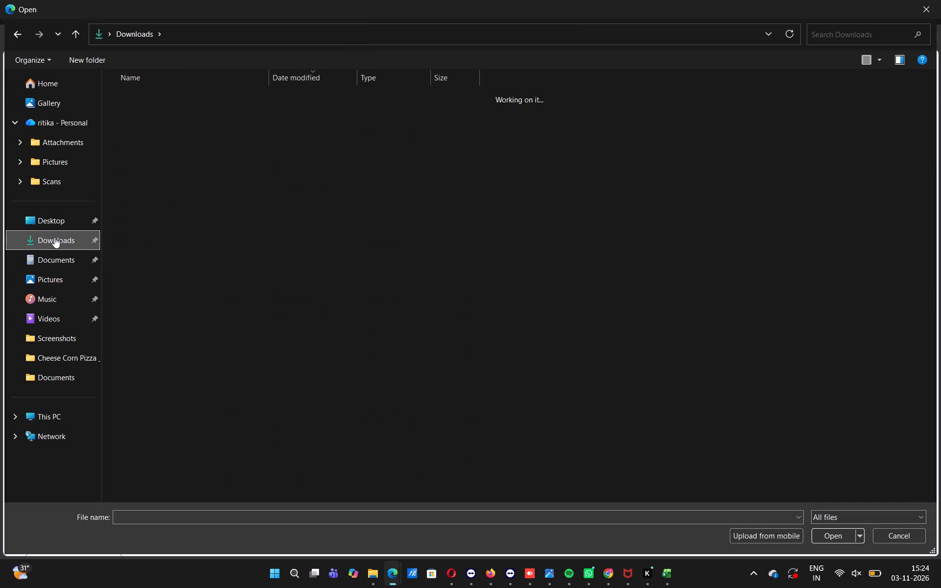
pyautogui.doubleClick(54, 83)
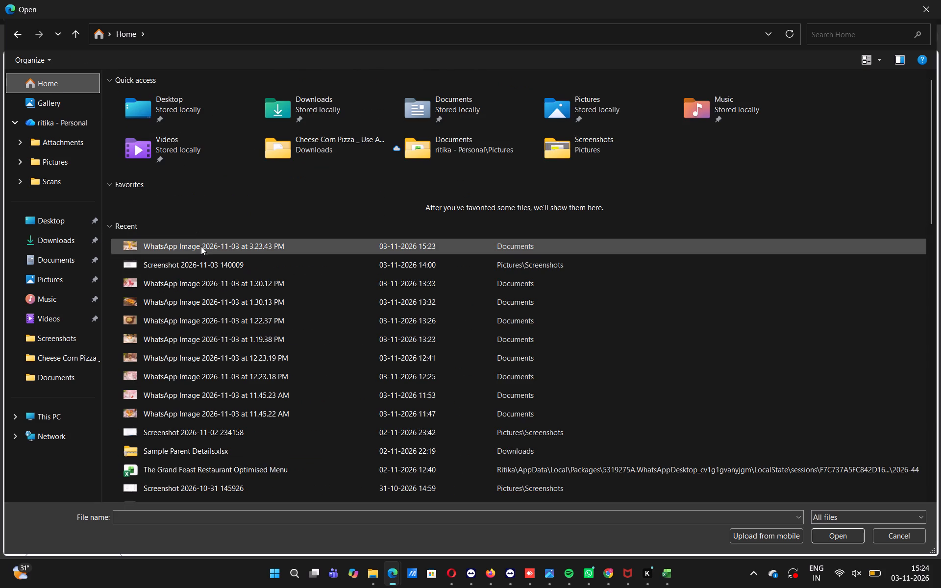
pyautogui.doubleClick(201, 247)
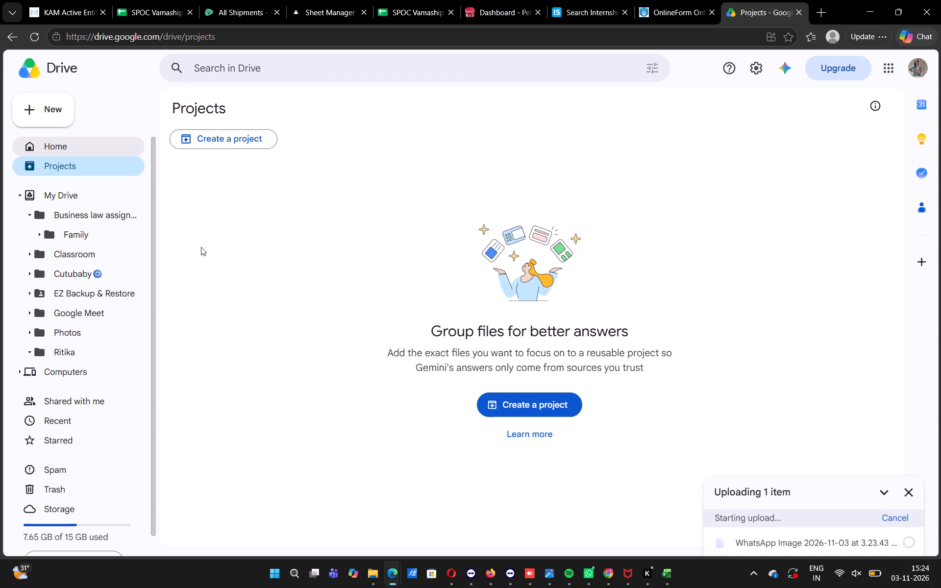
# Open the newly uploaded orange drink image from Drive Home and bring up the general access options in its sharing settings.
pyautogui.doubleClick(76, 142)
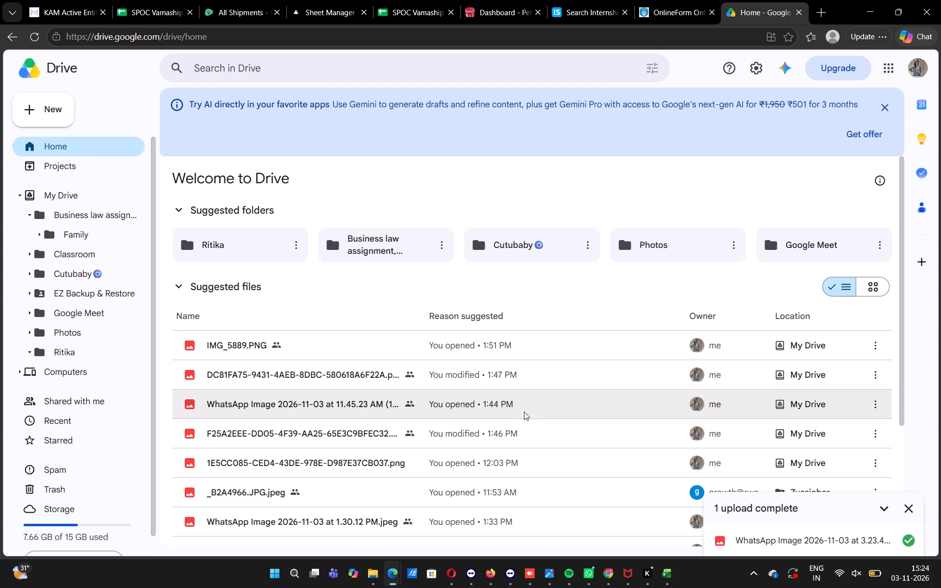
pyautogui.click(803, 542)
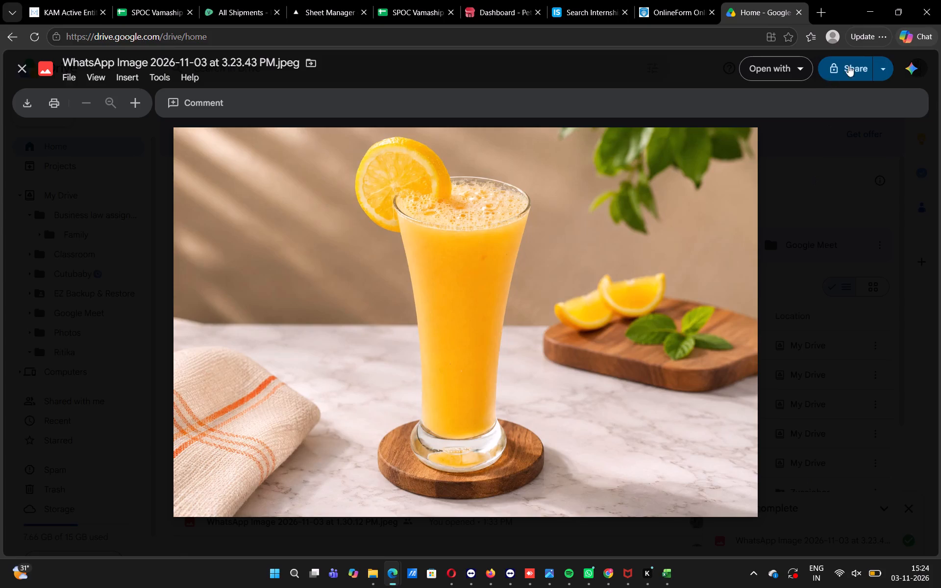
pyautogui.click(835, 64)
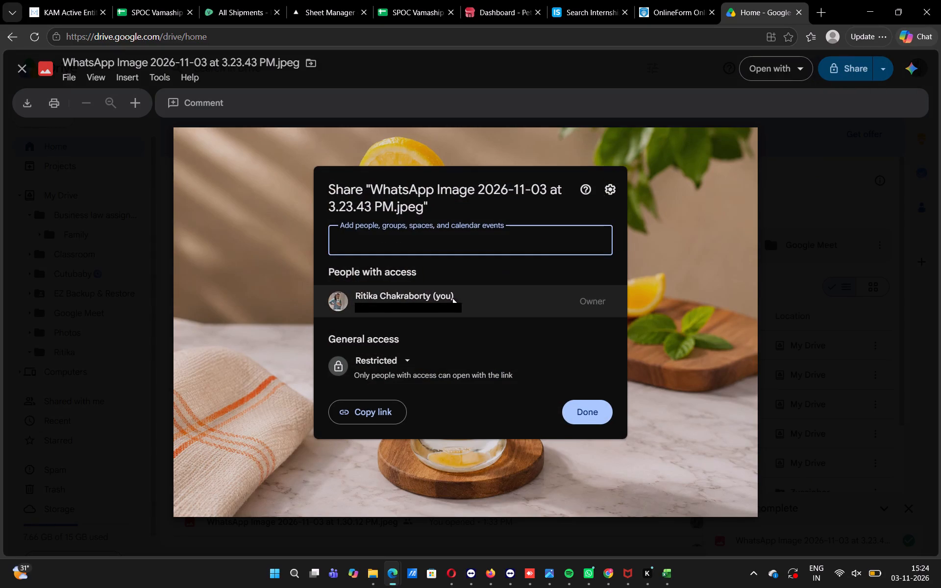
pyautogui.click(410, 358)
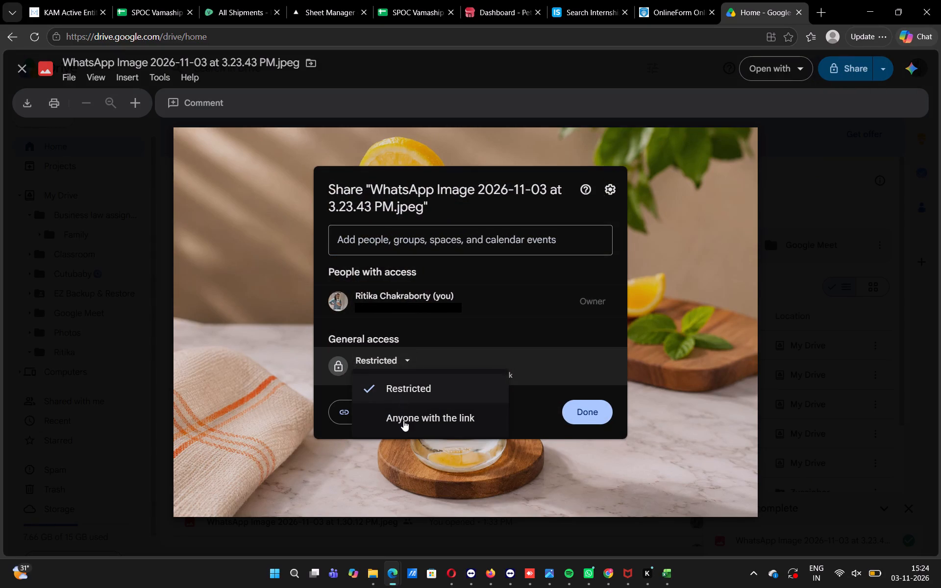
# Give anyone with the link viewer access to the orange juice image and copy its sharing link.
pyautogui.click(403, 420)
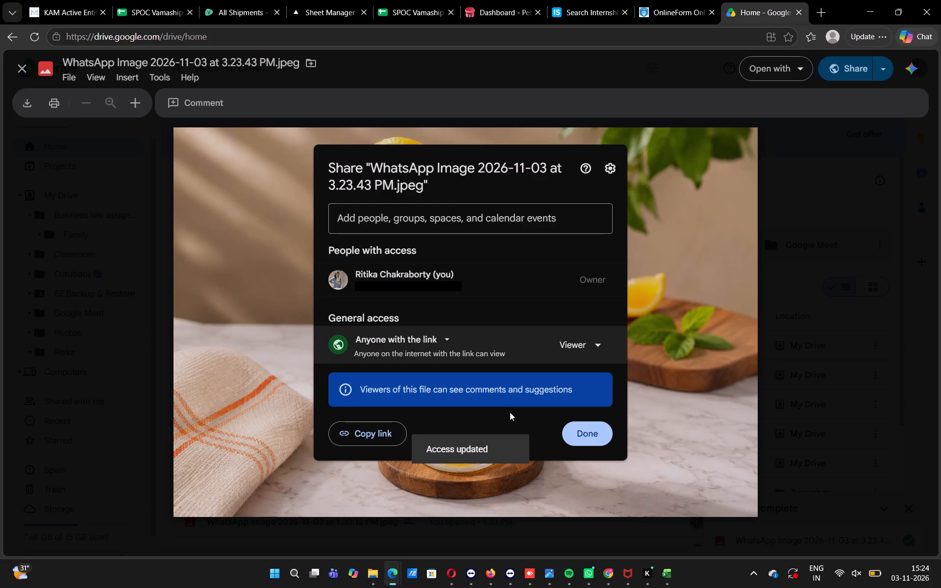
pyautogui.click(584, 439)
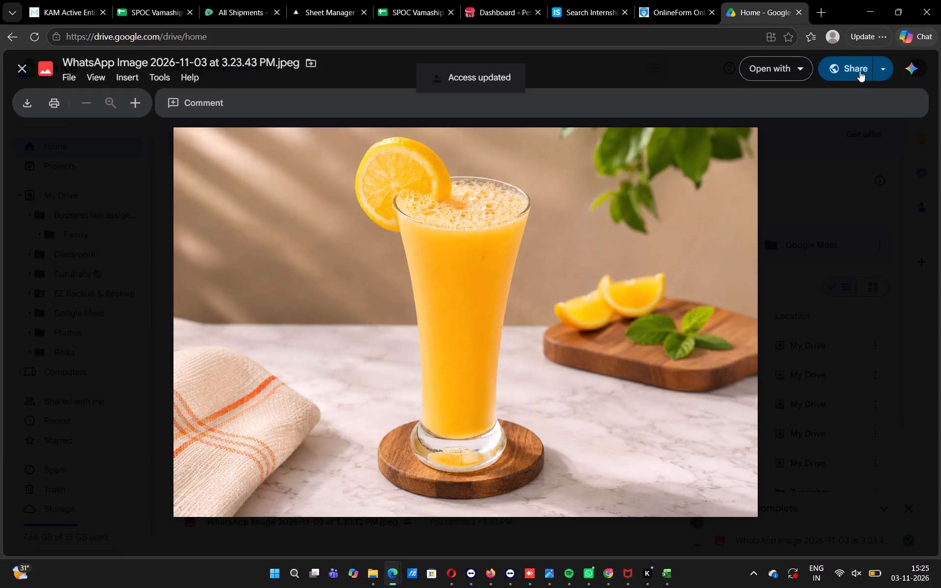
pyautogui.click(885, 68)
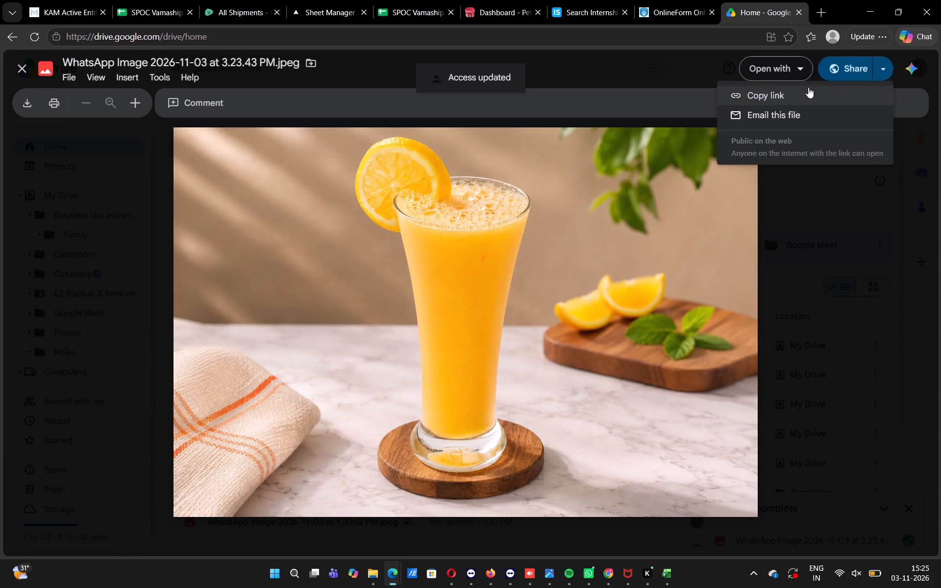
pyautogui.click(787, 91)
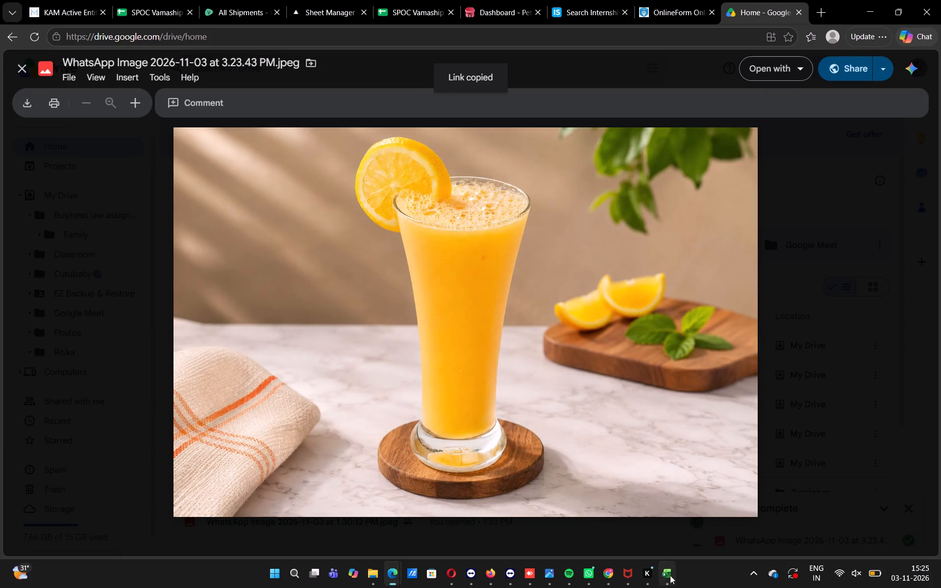
# Switch to the Excel workbook and paste the copied image link into cell B29 beside valencia orange.
pyautogui.click(653, 532)
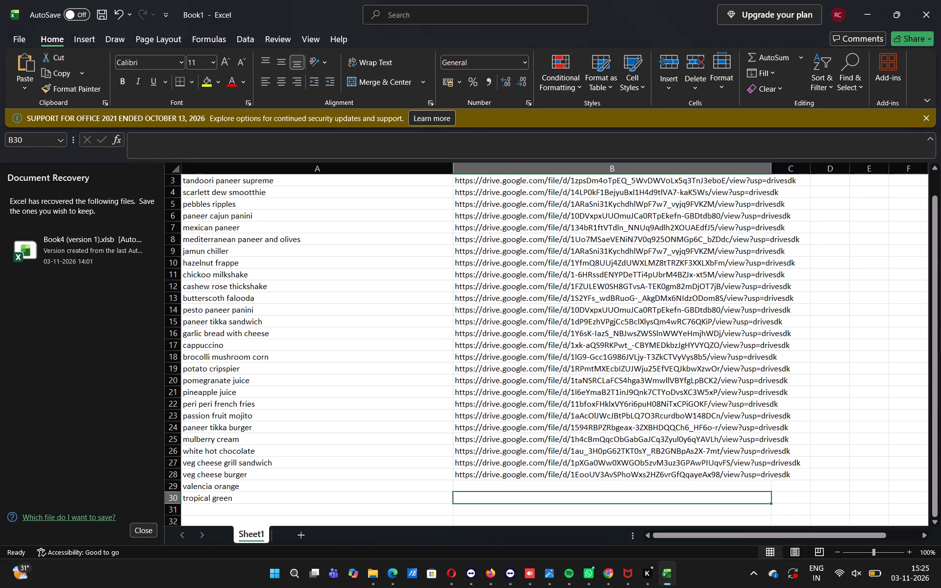
pyautogui.click(531, 489)
pyautogui.hotkey('ctrl', 'v')
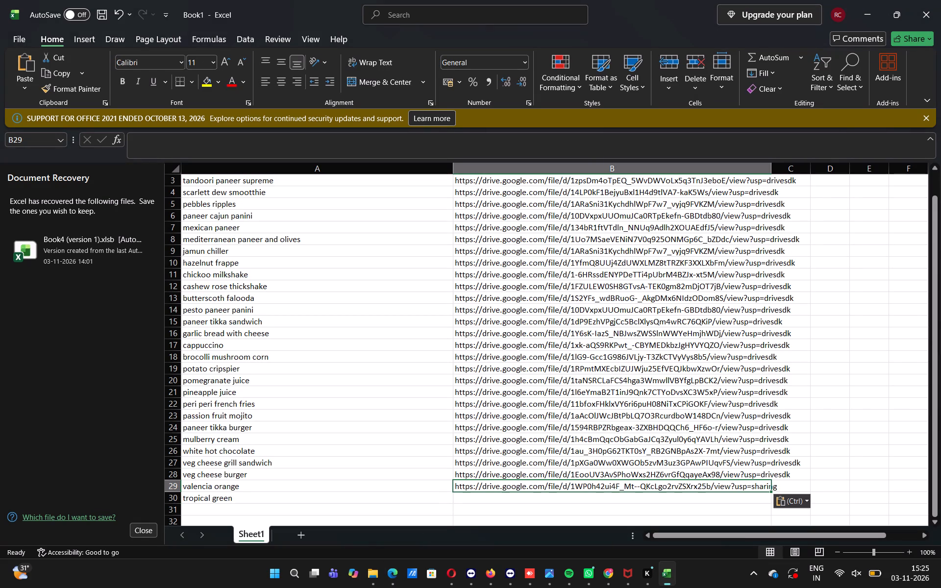
# Select the empty link cell B30 beside the tropical green item.
pyautogui.click(531, 495)
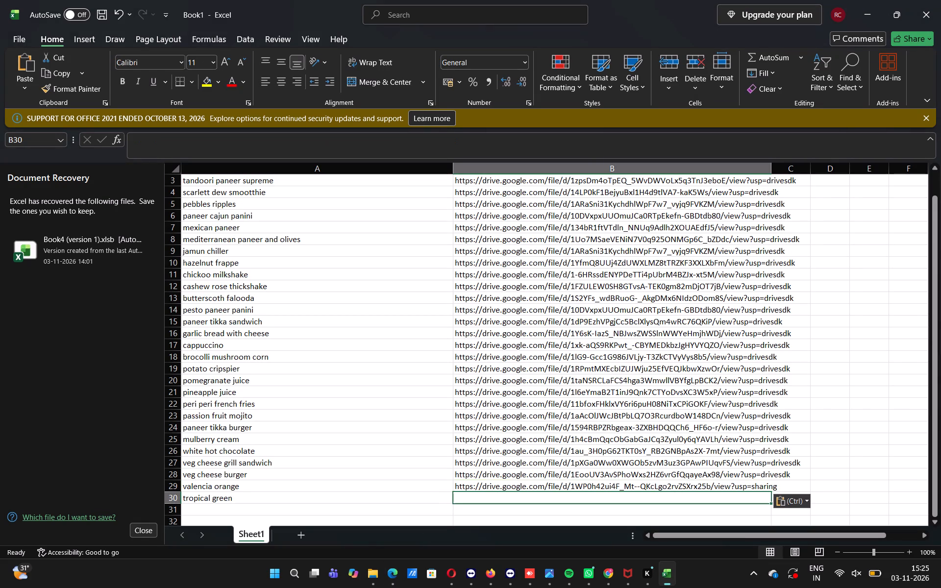
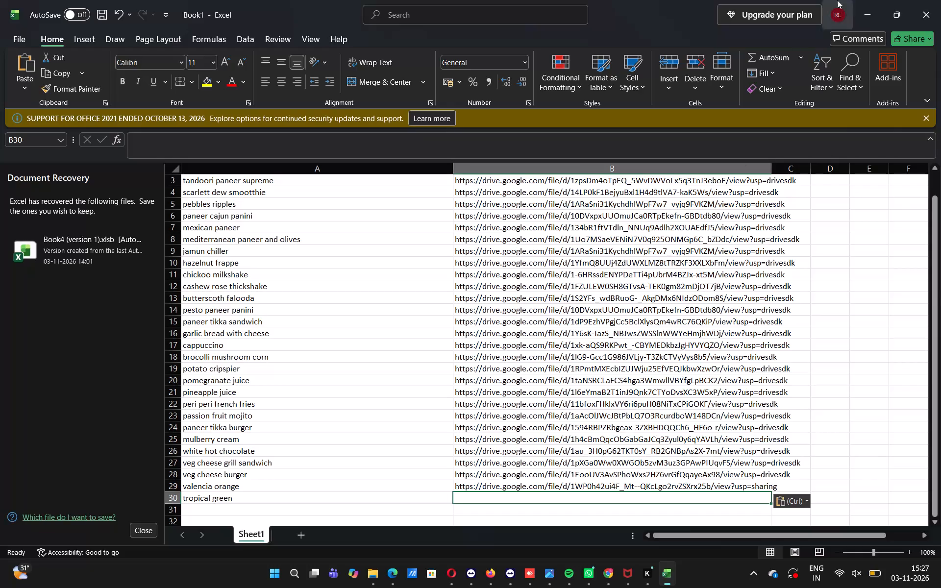
# Switch to Google Drive in Edge, close the orange juice preview and upload the image WhatsApp Image 2026-11-03 at 3.27.27 PM.
pyautogui.click(865, 11)
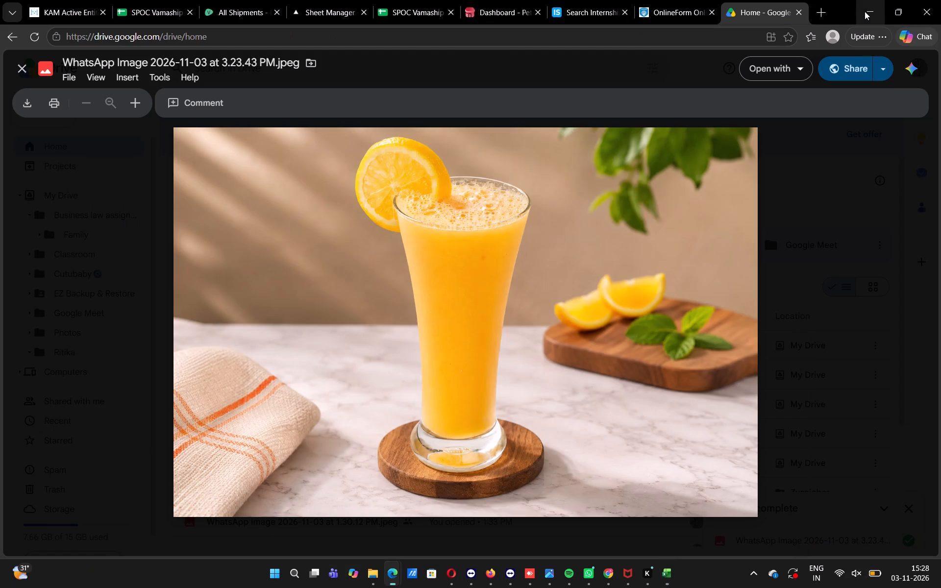
pyautogui.click(23, 66)
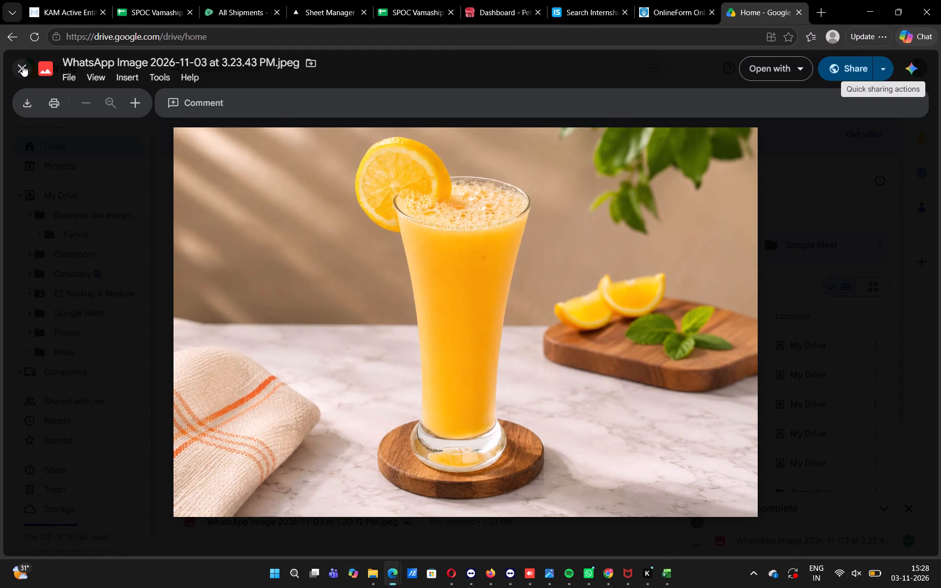
pyautogui.click(47, 98)
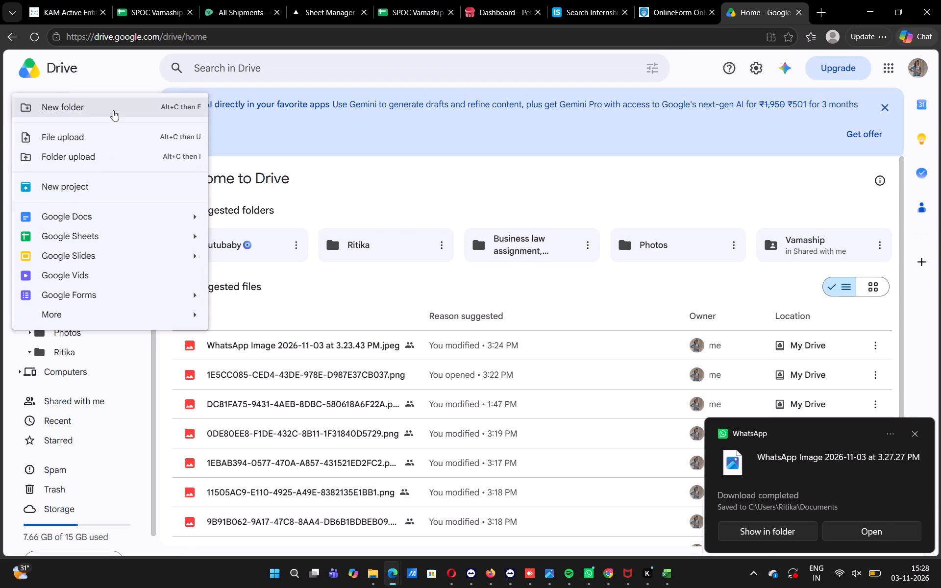
pyautogui.click(98, 140)
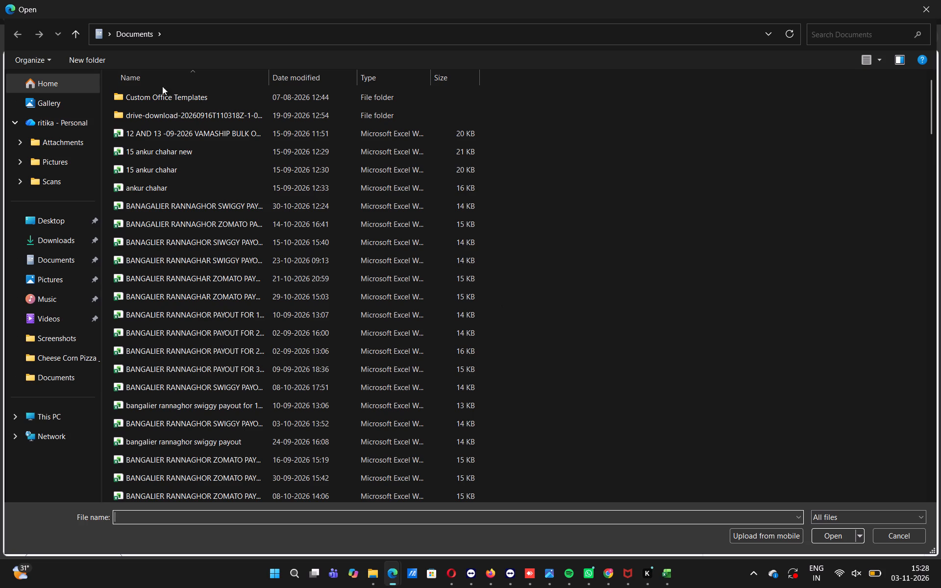
pyautogui.click(49, 219)
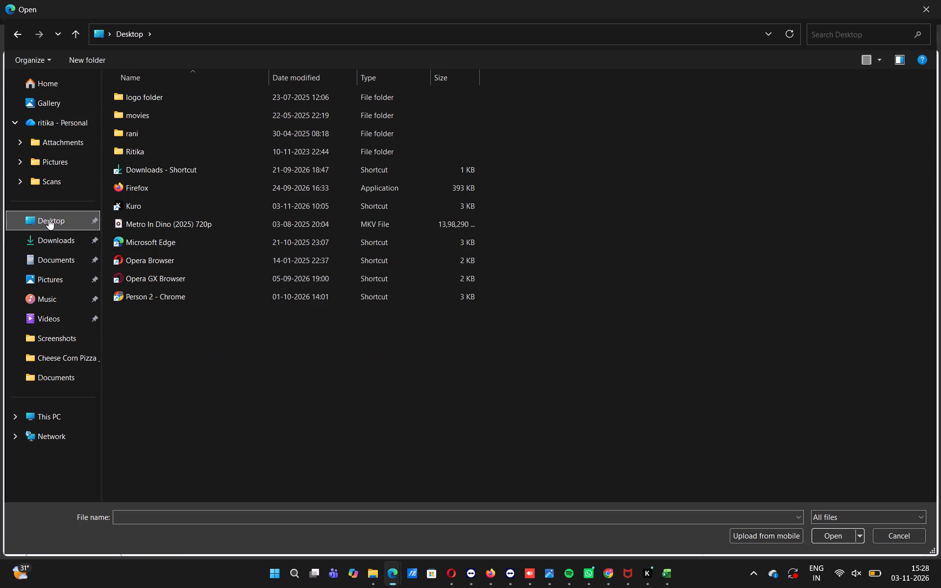
pyautogui.doubleClick(54, 86)
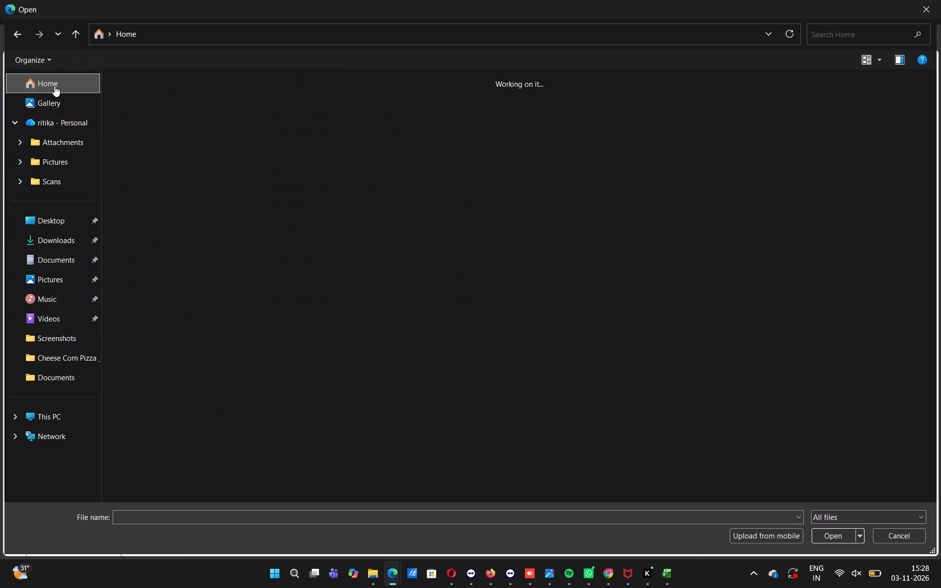
pyautogui.doubleClick(197, 247)
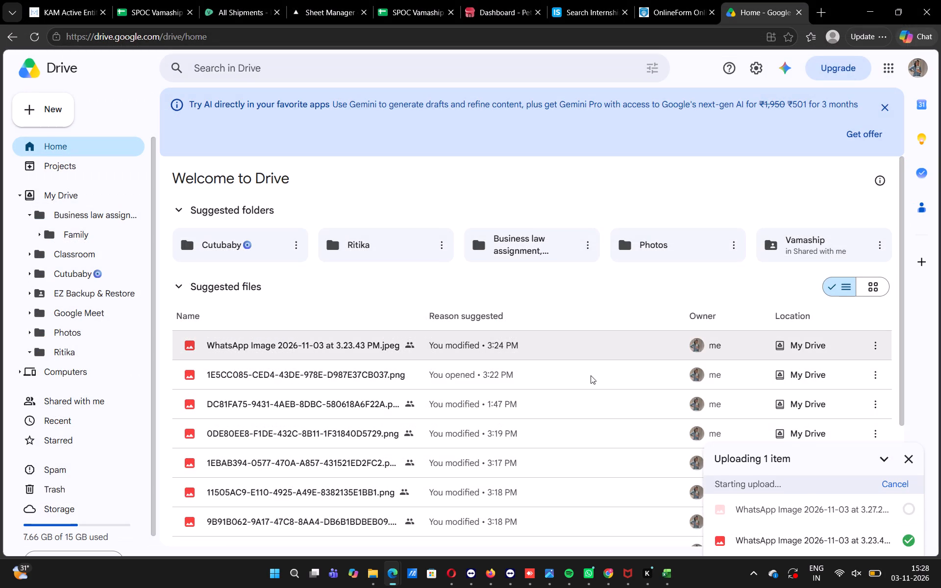
# Open the uploaded avocado smoothie image, give anyone with the link viewer access and copy its sharing link.
pyautogui.doubleClick(854, 506)
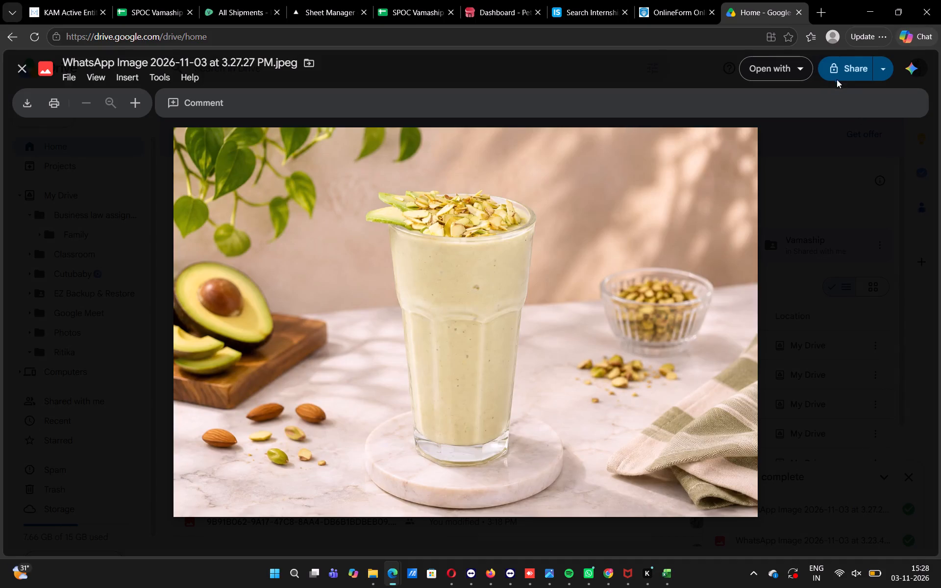
pyautogui.click(836, 71)
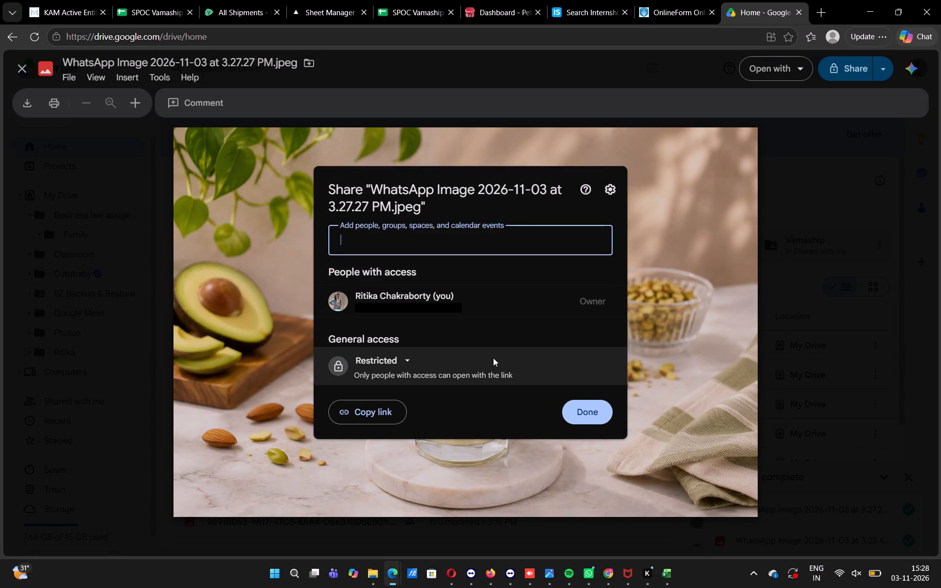
pyautogui.click(407, 362)
pyautogui.click(389, 421)
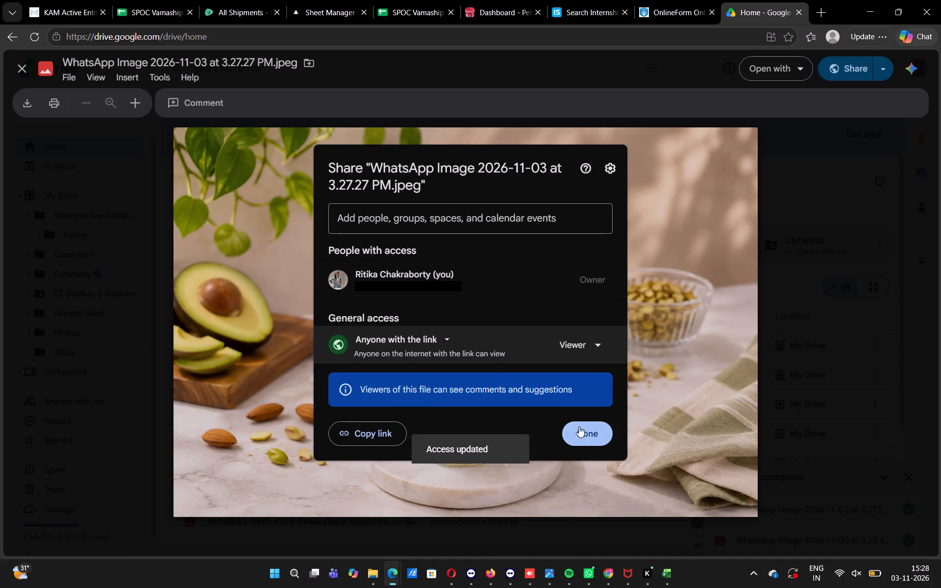
pyautogui.click(581, 439)
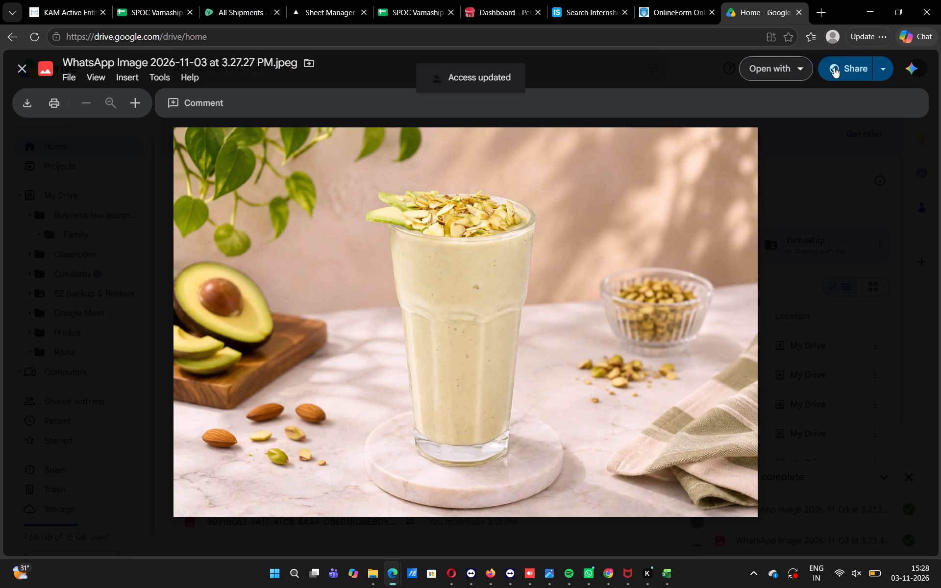
pyautogui.click(882, 70)
pyautogui.click(774, 92)
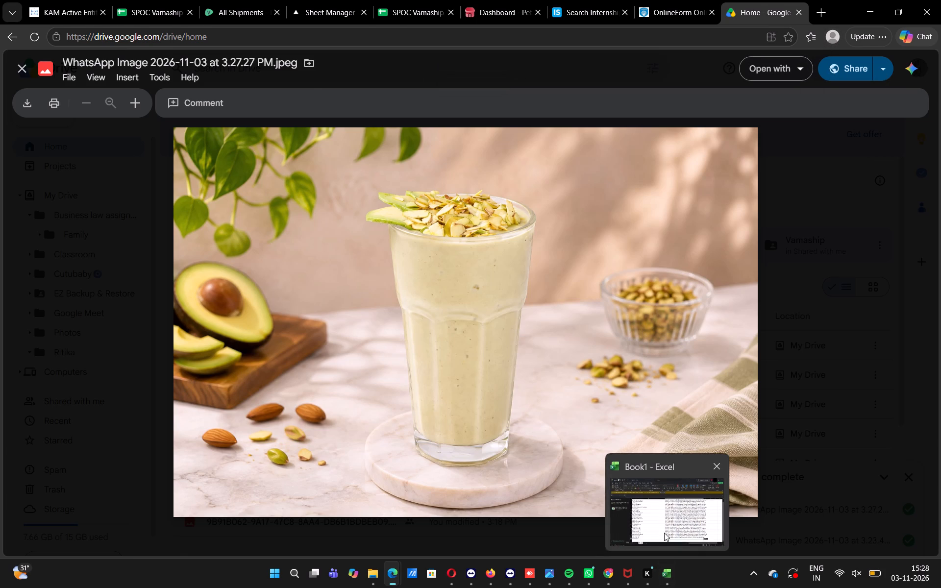
# Switch to the Excel workbook and paste the copied image link into cell B30 beside tropical green.
pyautogui.click(664, 533)
pyautogui.click(521, 498)
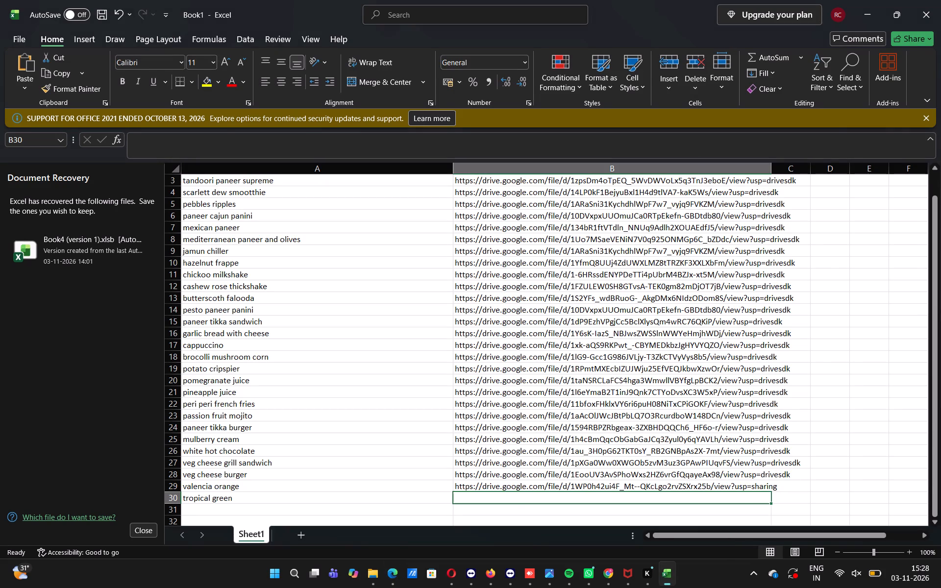
pyautogui.hotkey('ctrl', 'v')
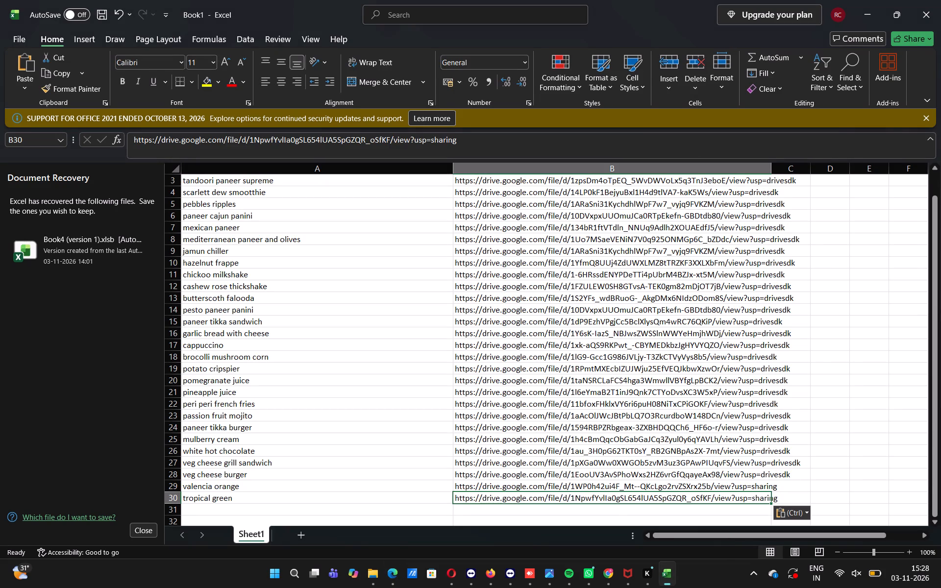
# Select the empty item name cell A31 below tropical green.
pyautogui.click(206, 509)
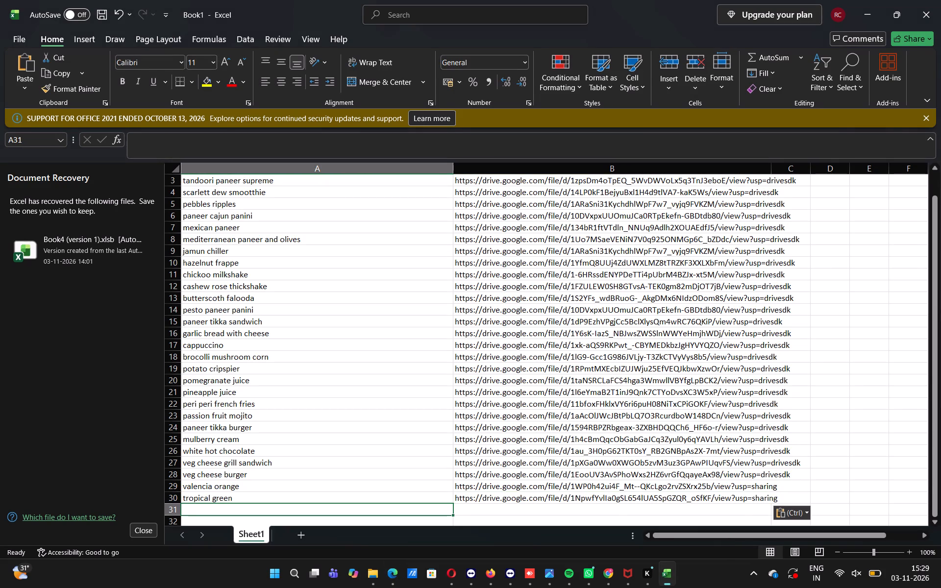
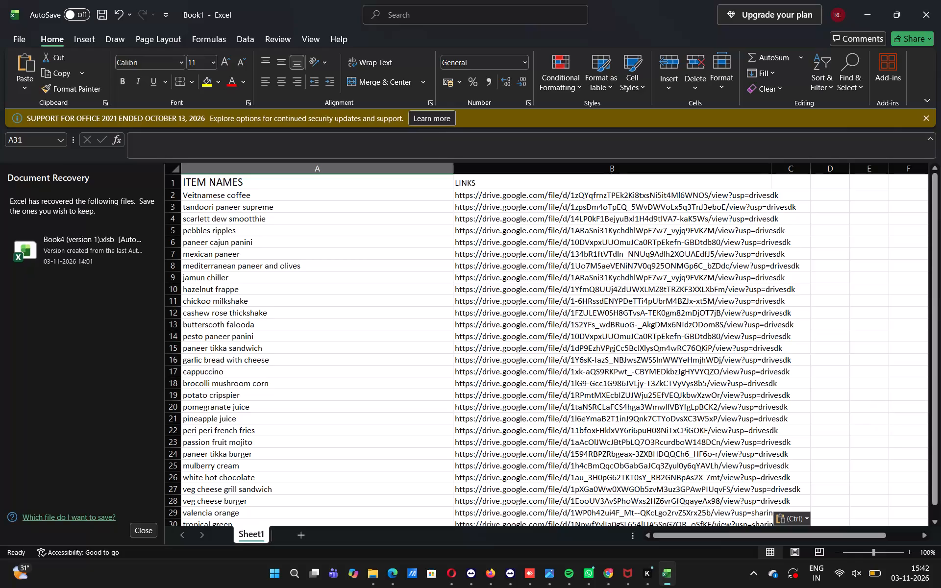
# Save the workbook in the Documents folder as an Excel Workbook named ZUSSIOBERRY IMAGES.
pyautogui.click(18, 36)
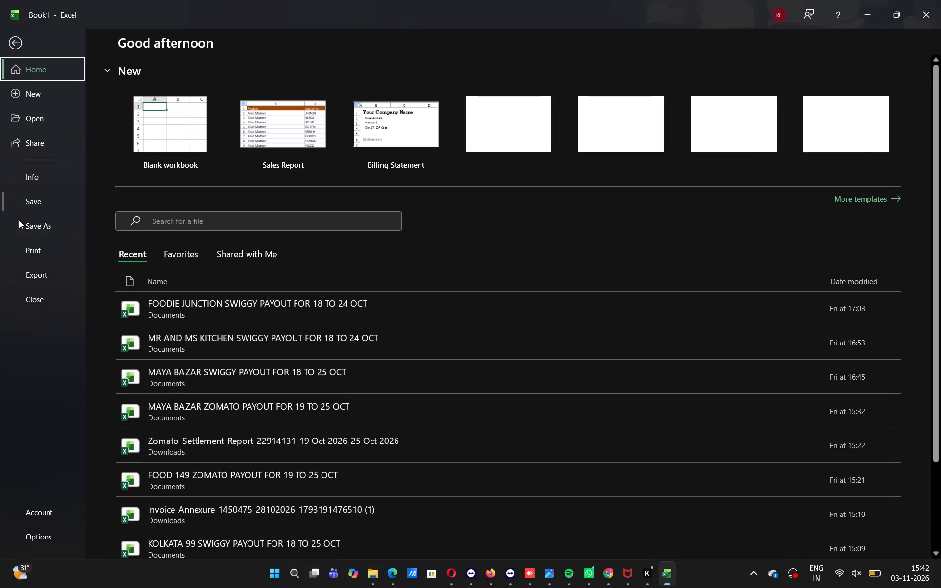
pyautogui.click(39, 228)
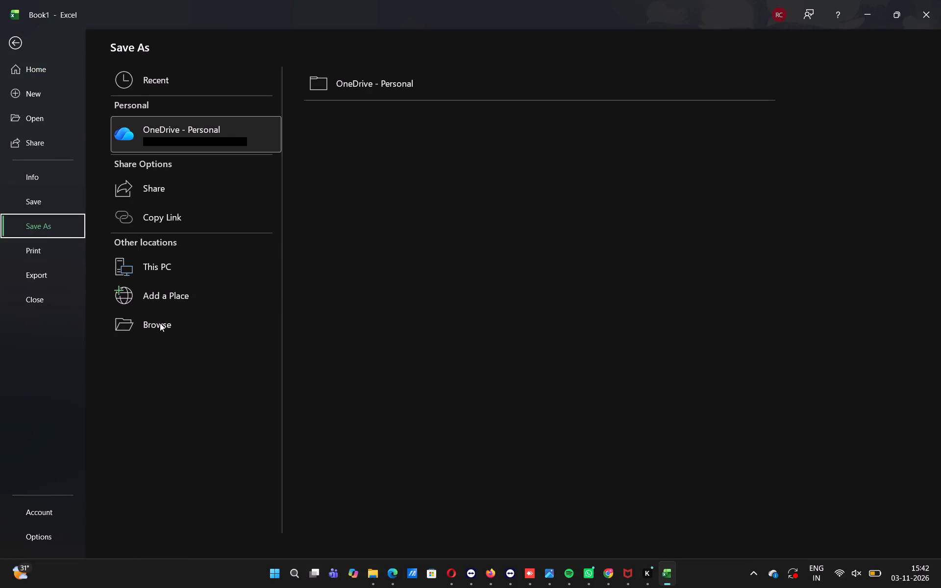
pyautogui.click(160, 323)
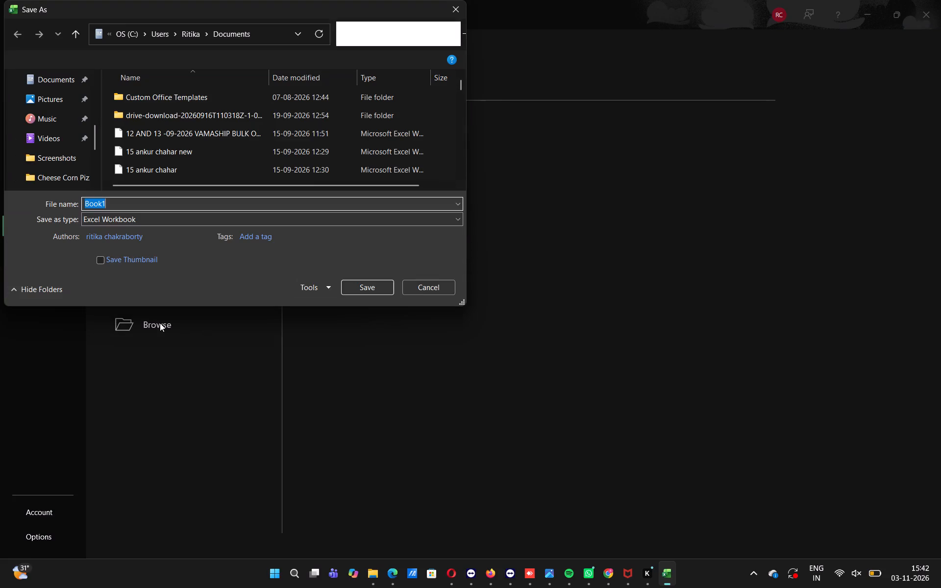
pyautogui.press('BackSpace')
pyautogui.write('ZUSSIOBERRY')
pyautogui.press('space')
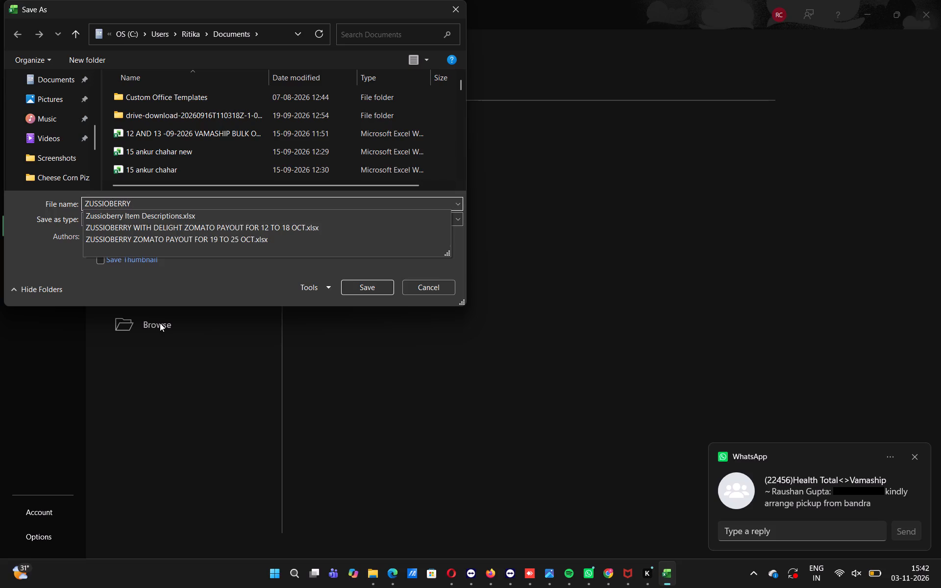
pyautogui.write('IMAGES')
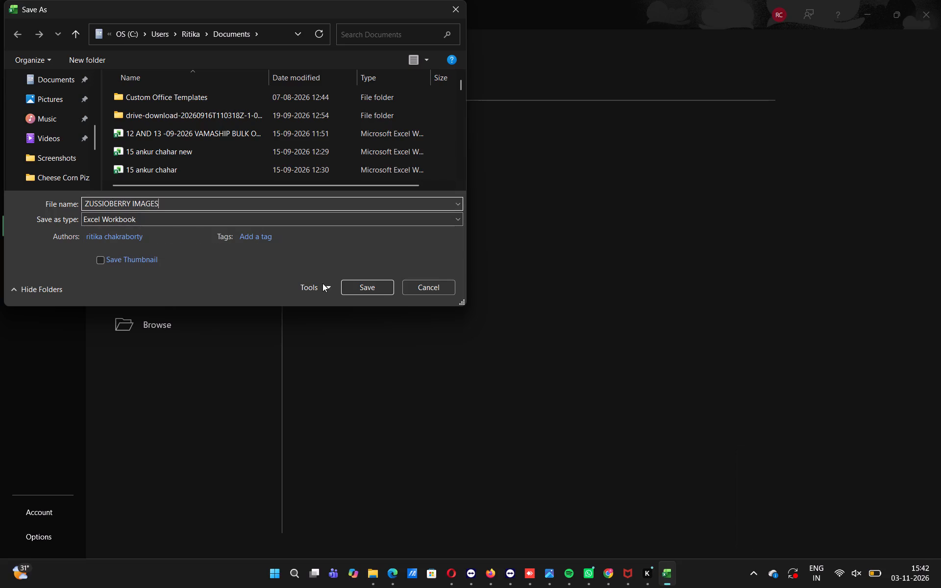
pyautogui.click(382, 284)
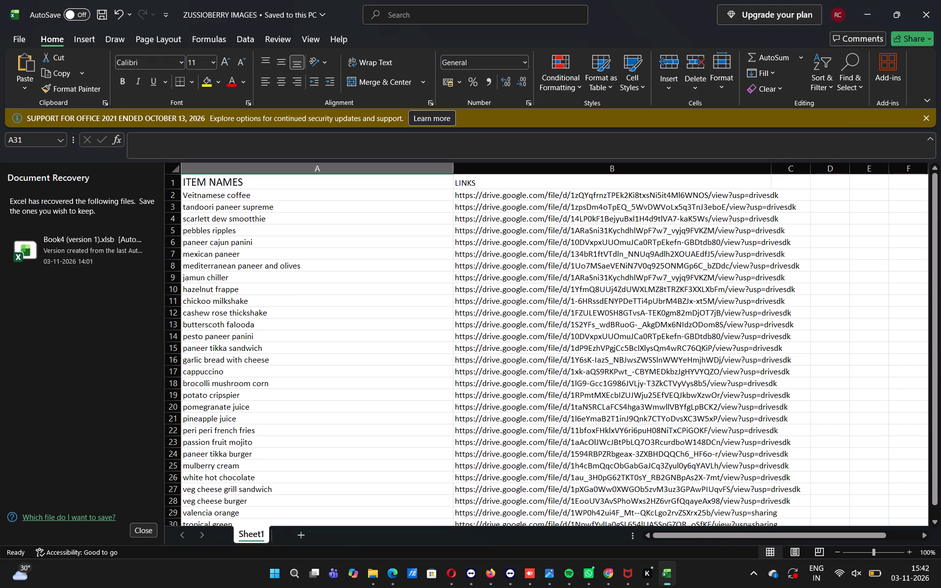
# Minimize the saved workbook to return to the Google Drive image preview in the browser.
pyautogui.click(864, 12)
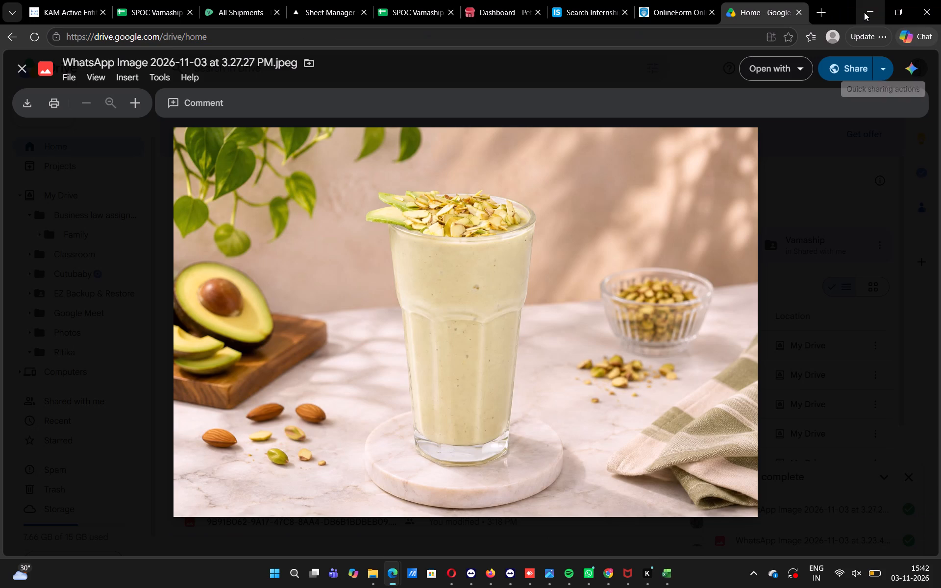
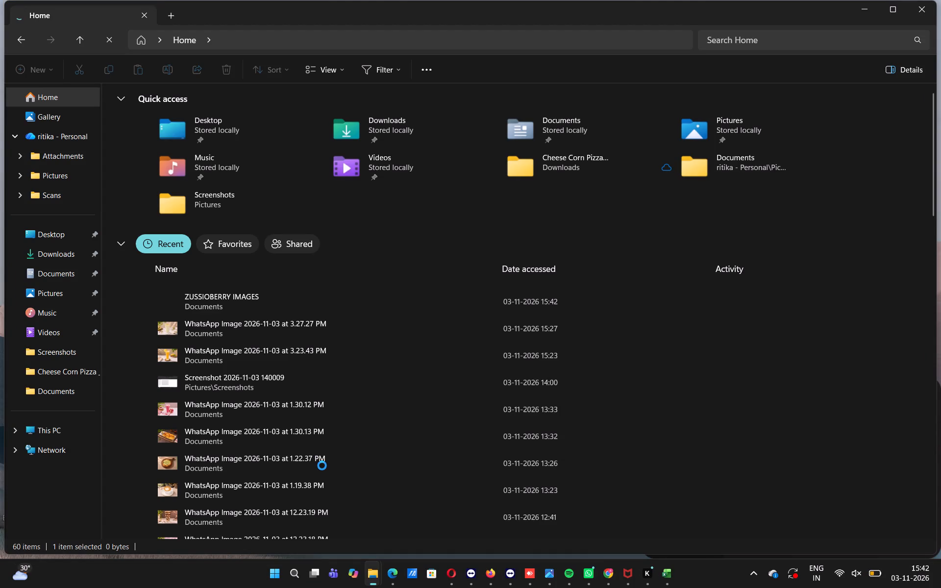
# Share the ZUSSIOBERRY IMAGES workbook from the recent files list in File Explorer using WhatsApp.
pyautogui.rightClick(316, 300)
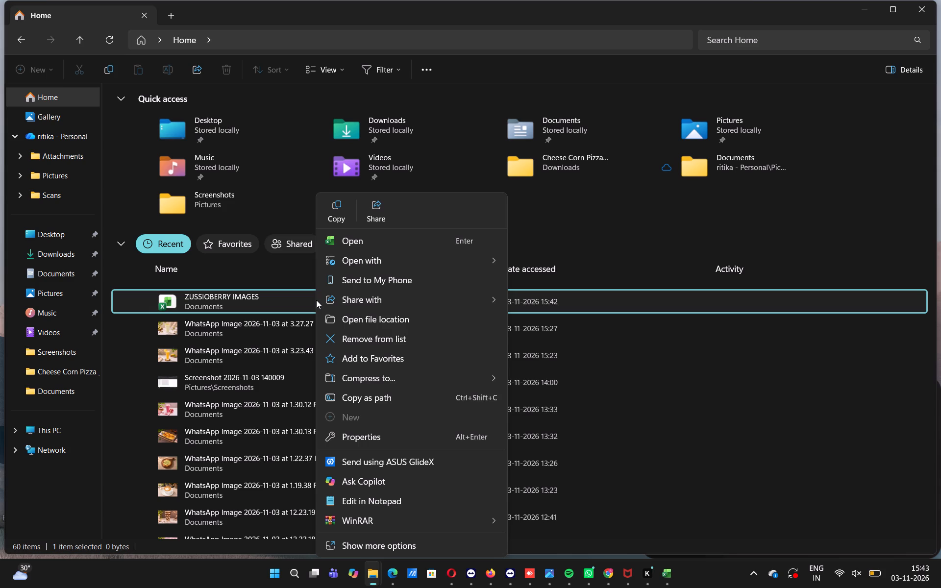
pyautogui.click(371, 209)
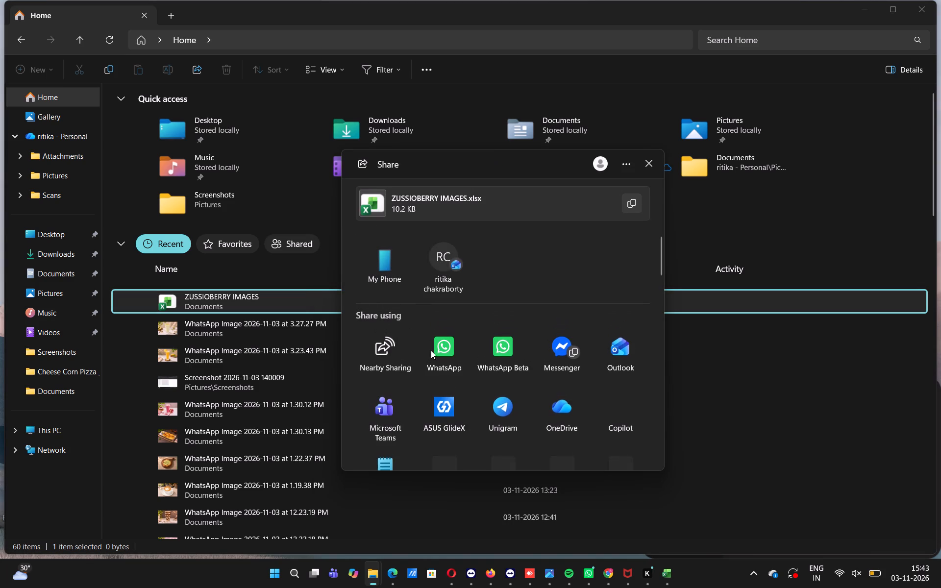
pyautogui.click(437, 355)
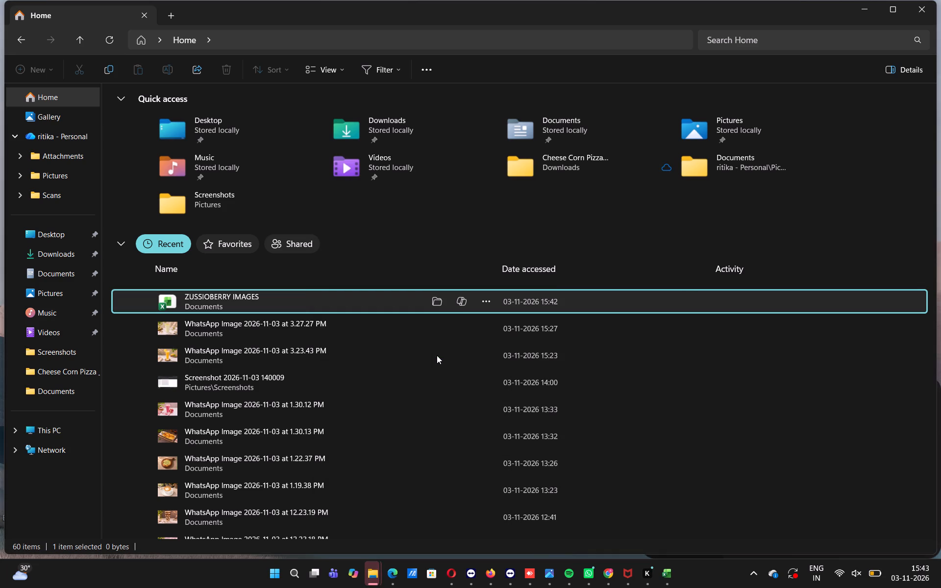
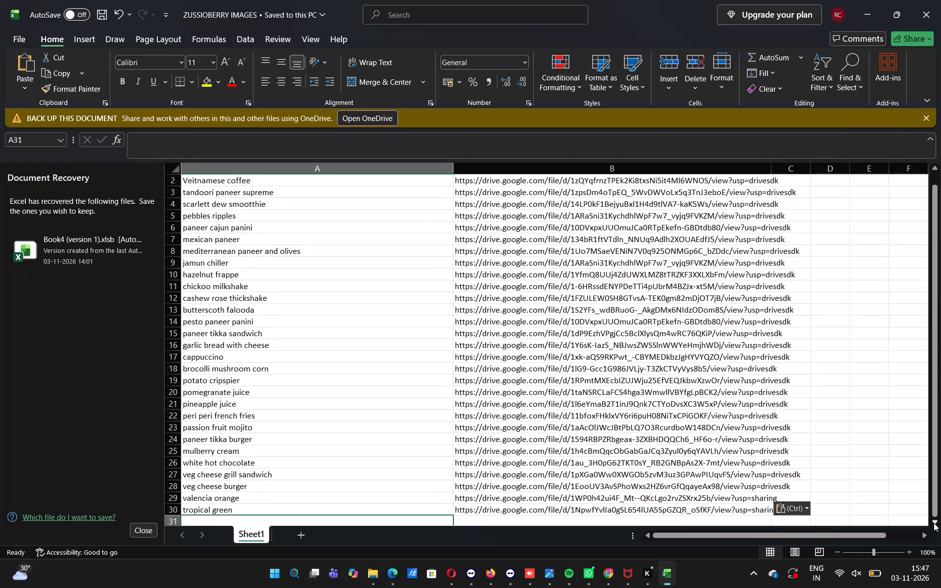
# Open a new Excel window and create a blank workbook, leaving the ZUSSIOBERRY IMAGES workbook open.
pyautogui.click(936, 167)
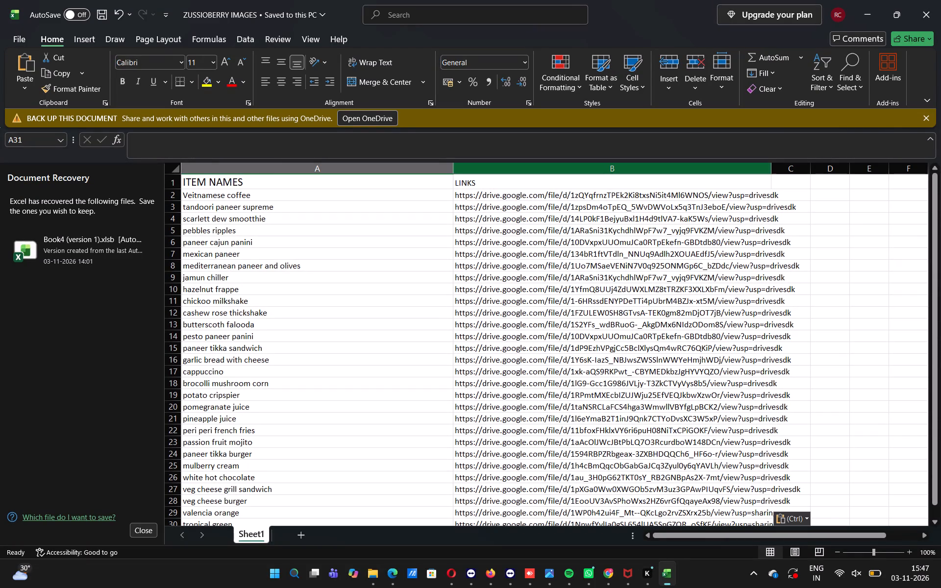
pyautogui.click(201, 195)
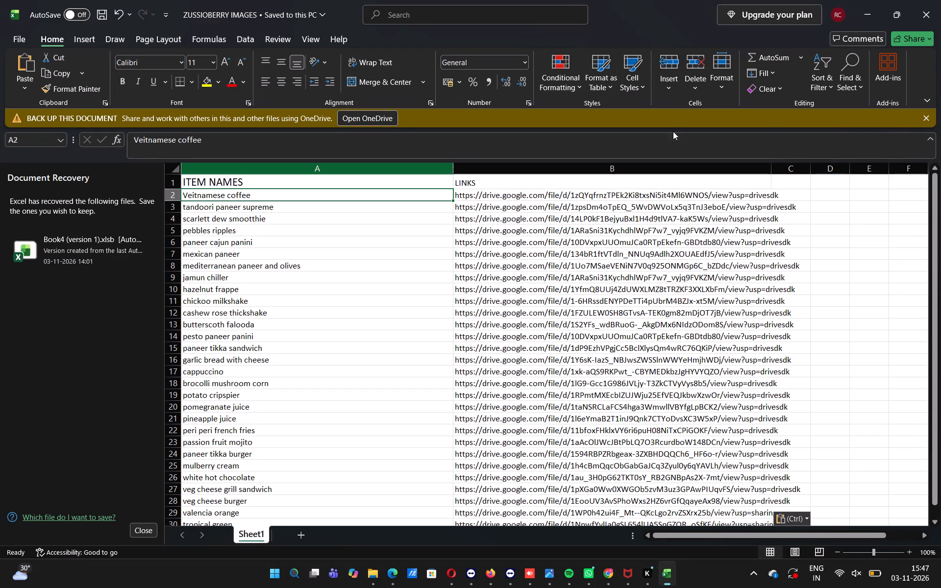
pyautogui.rightClick(672, 577)
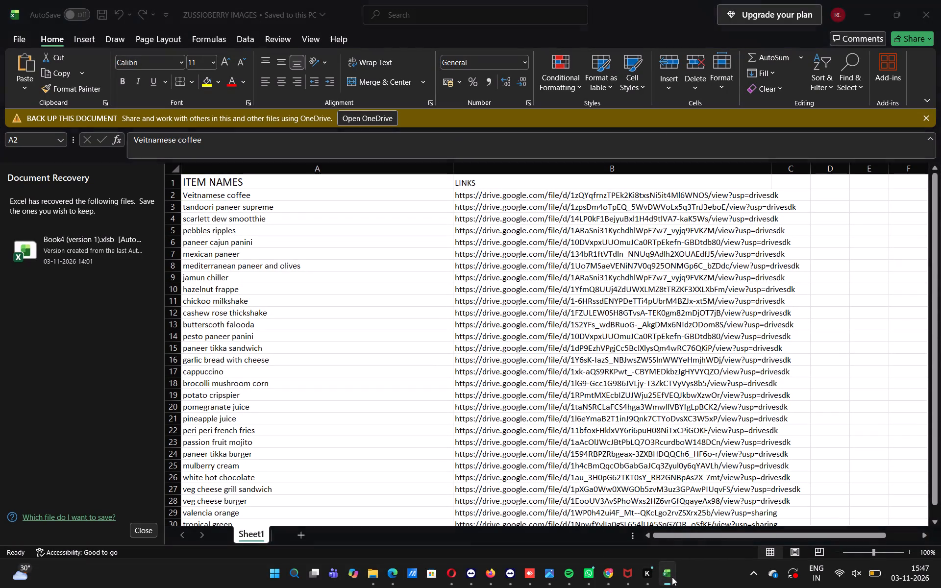
pyautogui.click(641, 501)
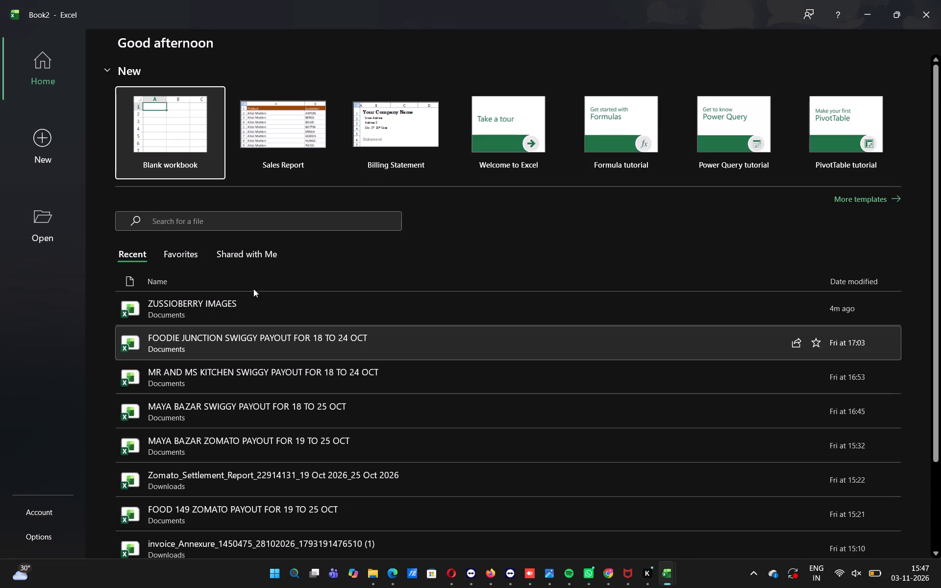
pyautogui.doubleClick(169, 143)
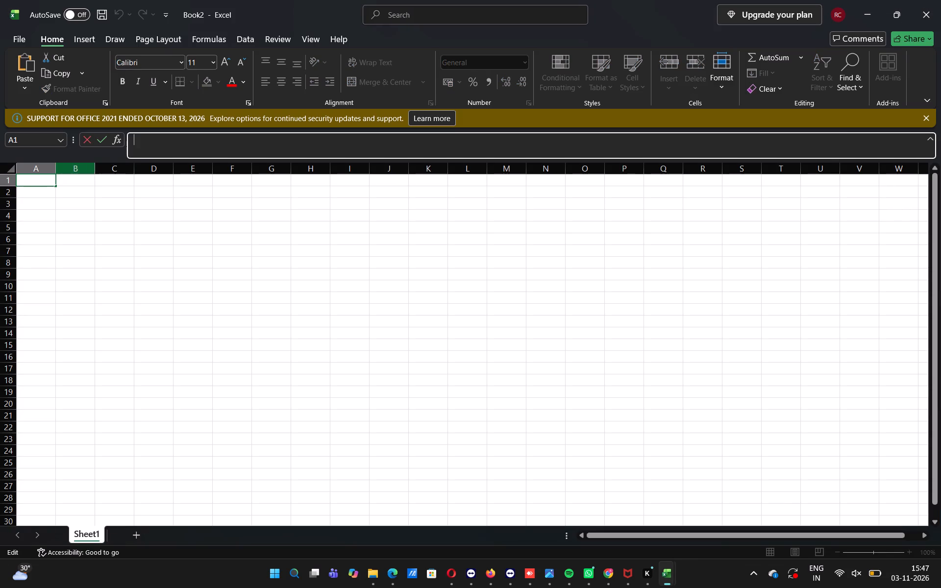
# Enter the heading ITEM NAMES in cell A1 at font size 14.
pyautogui.click(215, 60)
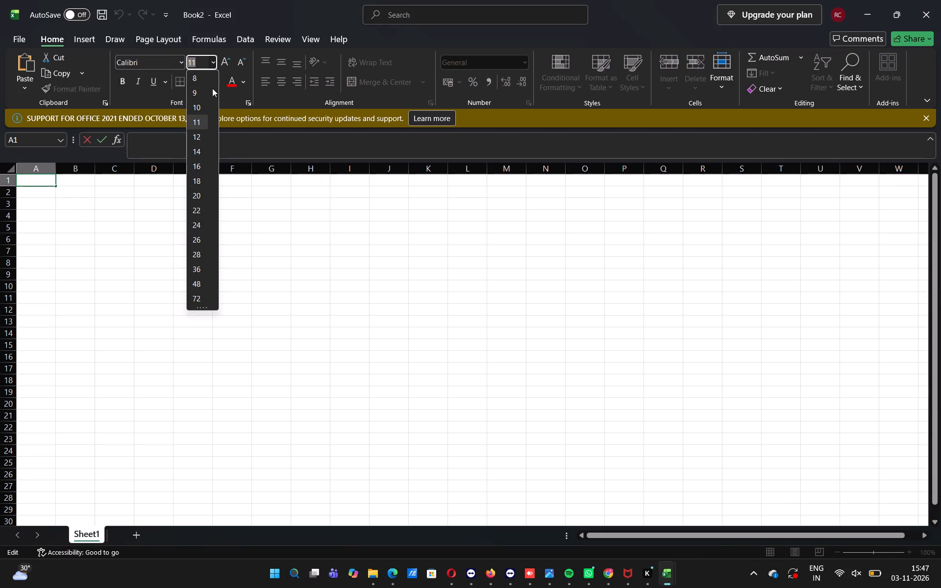
pyautogui.click(200, 152)
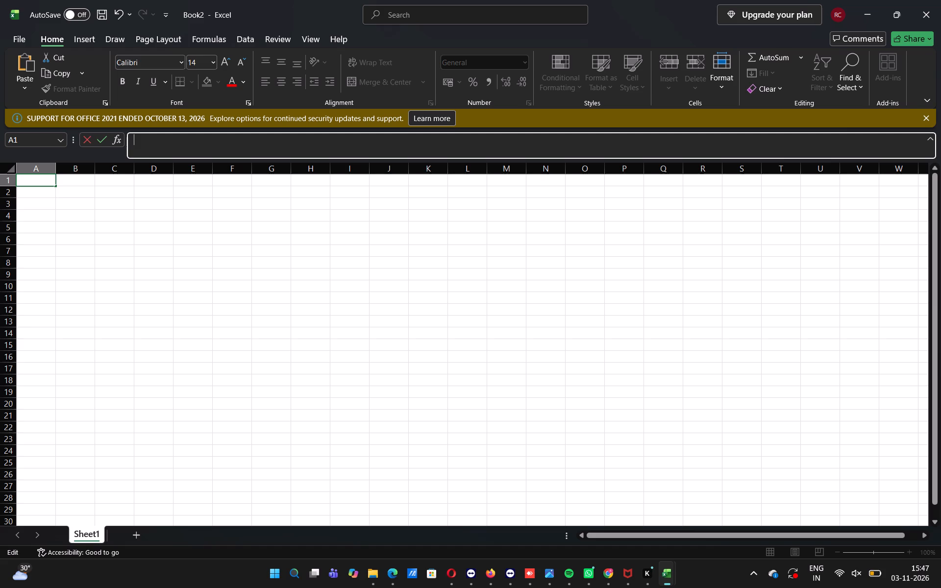
pyautogui.write('ITEM')
pyautogui.press('space')
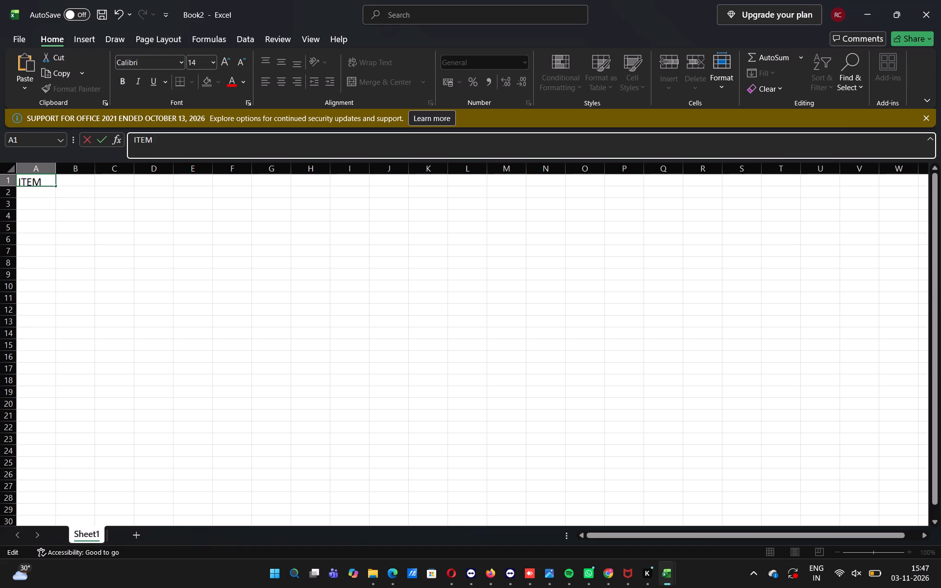
pyautogui.write('NAMES')
pyautogui.click(45, 179)
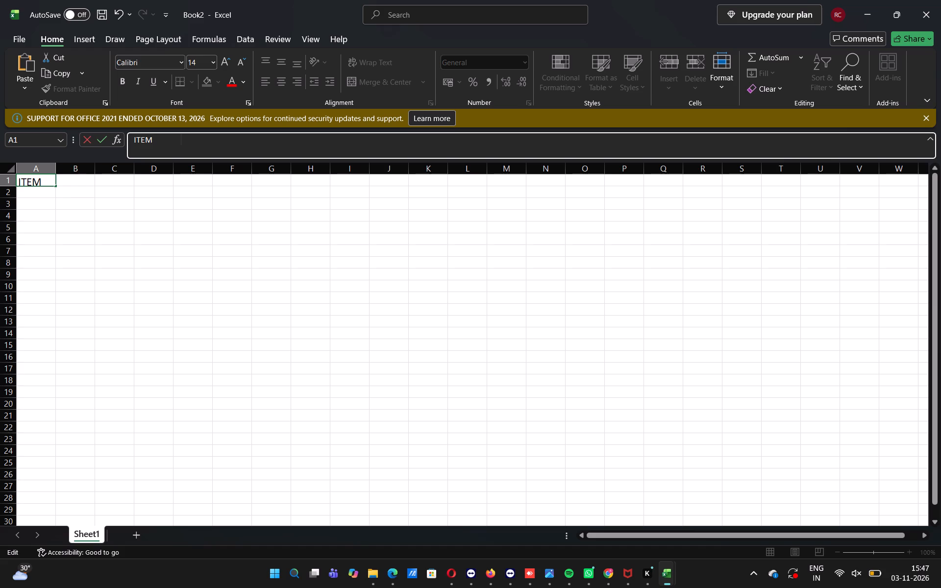
pyautogui.click(47, 181)
pyautogui.click(93, 199)
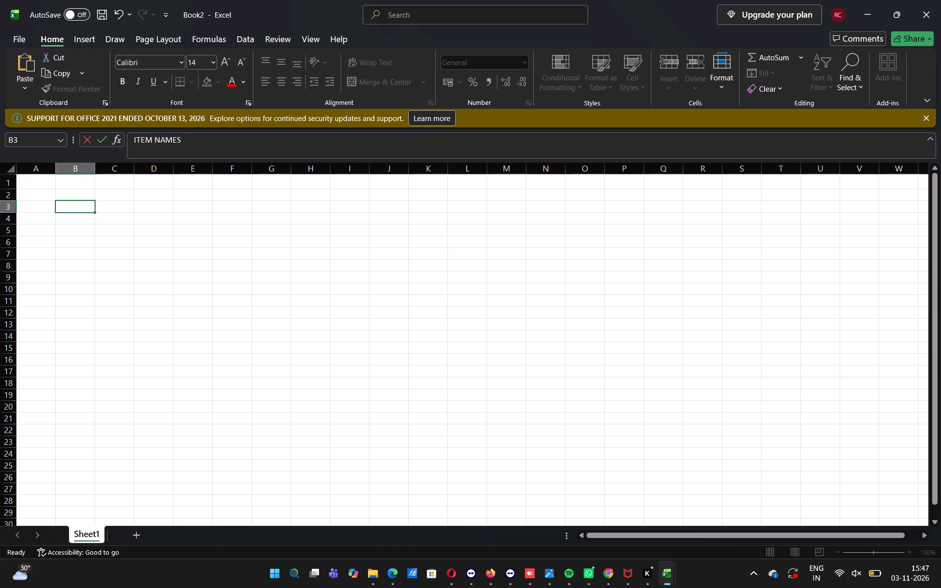
# Widen column A to roughly six times its default width, leaving ample room for the item names.
pyautogui.click(54, 165)
pyautogui.moveTo(53, 165); pyautogui.dragTo(59, 165)
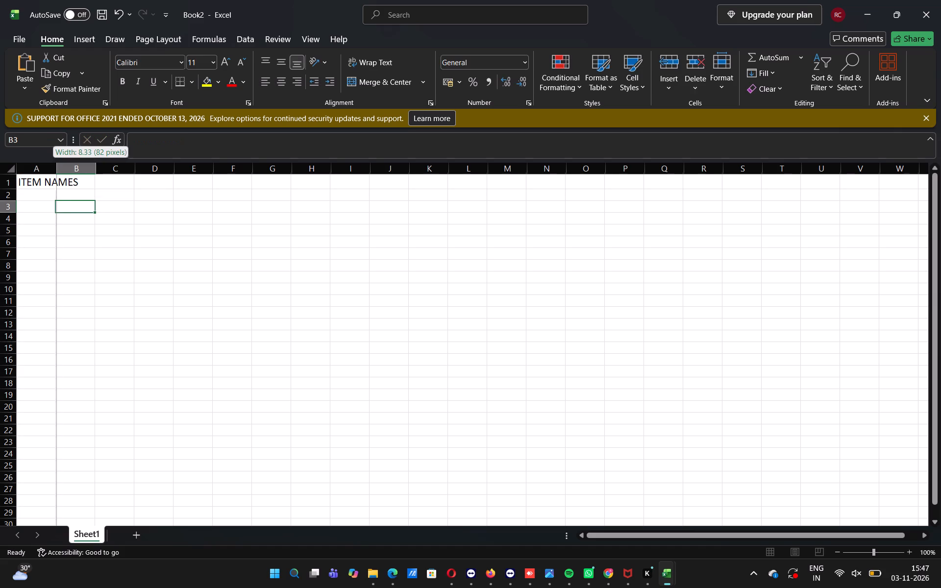
pyautogui.moveTo(59, 165); pyautogui.dragTo(251, 187)
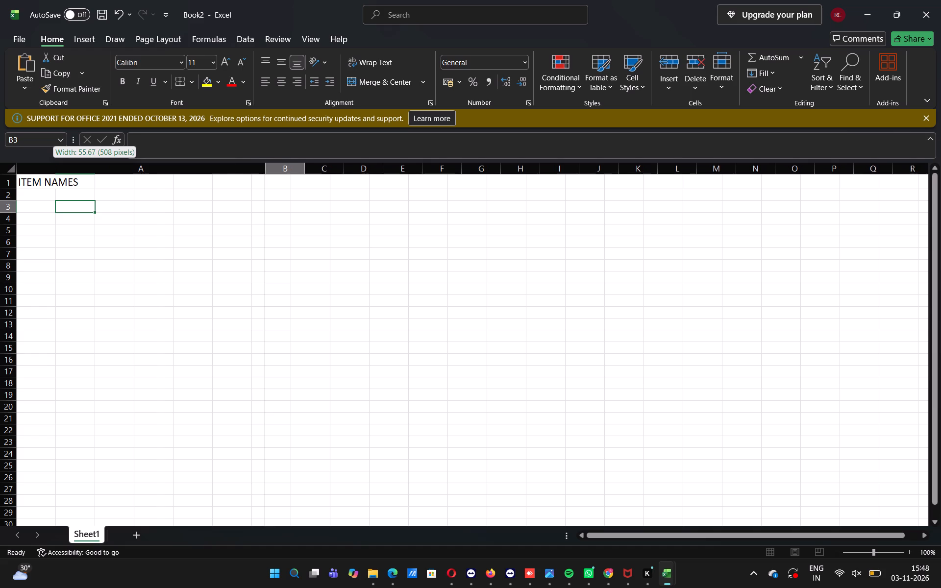
pyautogui.moveTo(251, 187); pyautogui.dragTo(244, 191)
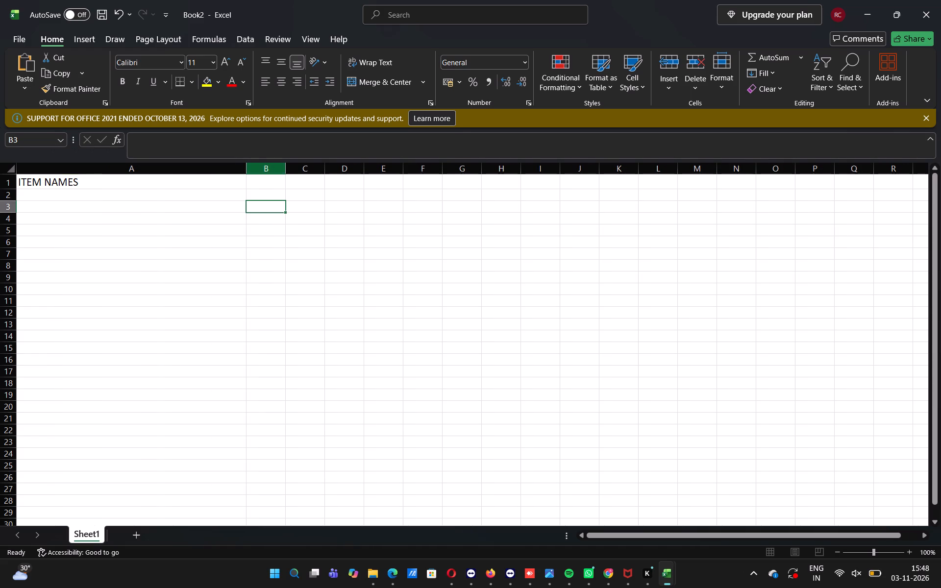
# Enter the heading LINKS in cell B1, beside the ITEM NAMES heading.
pyautogui.click(275, 184)
pyautogui.write('LINKS')
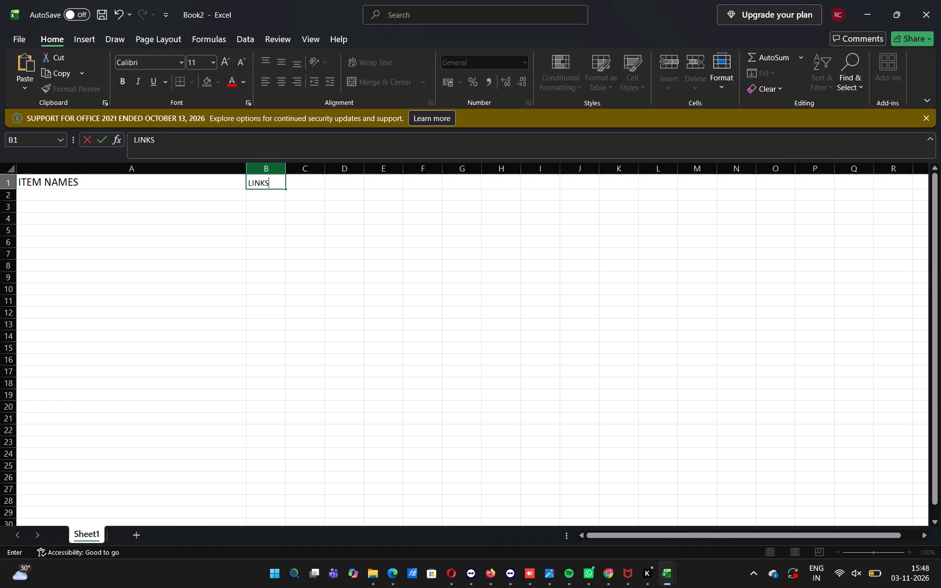
# Widen column B to roughly nine times its default width so that it can hold long links.
pyautogui.click(283, 169)
pyautogui.click(287, 217)
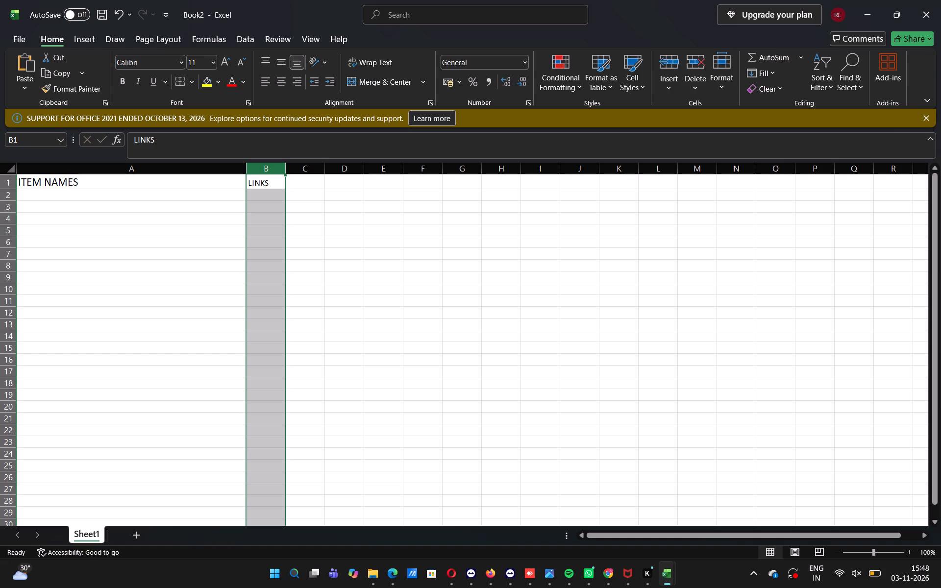
pyautogui.click(302, 199)
pyautogui.moveTo(284, 168); pyautogui.dragTo(472, 177)
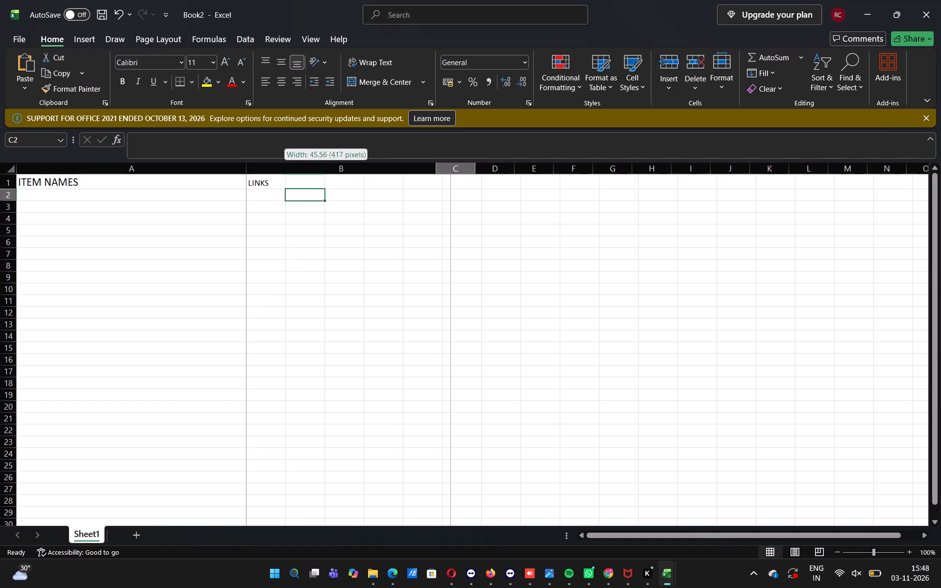
pyautogui.moveTo(472, 177); pyautogui.dragTo(596, 208)
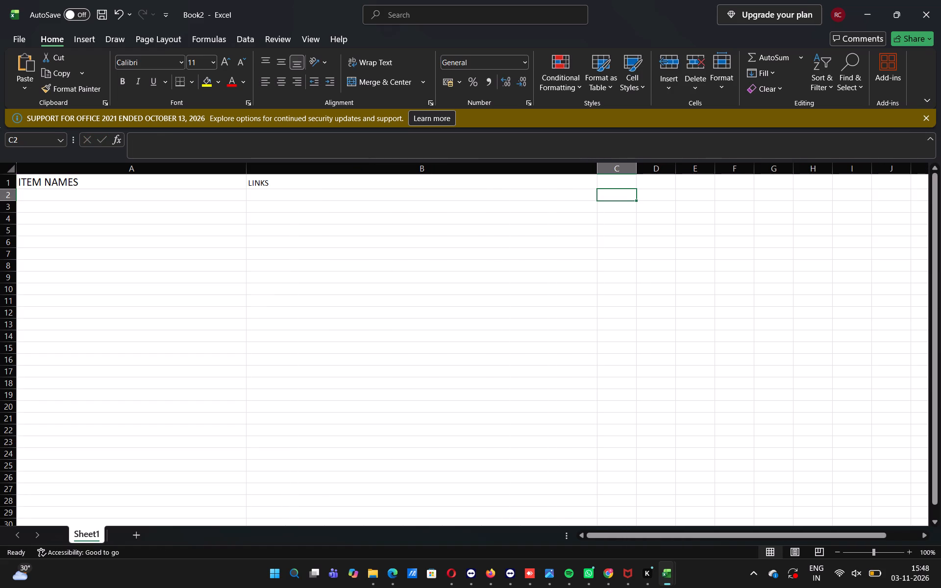
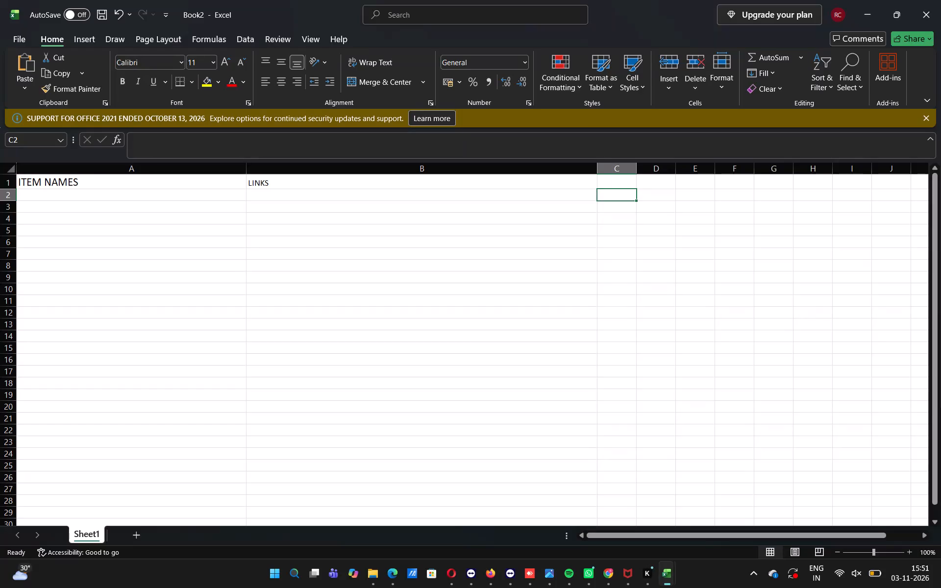
# List the item names spring valley and spanish ice latte in cells A2 and A3, under the ITEM NAMES heading.
pyautogui.click(46, 198)
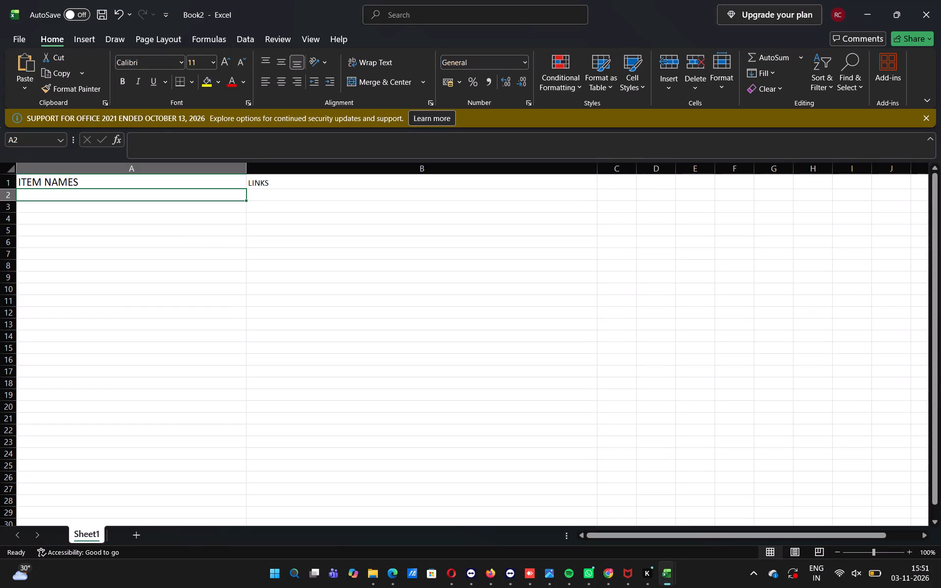
pyautogui.write('spring valley')
pyautogui.press('space')
pyautogui.press('Return')
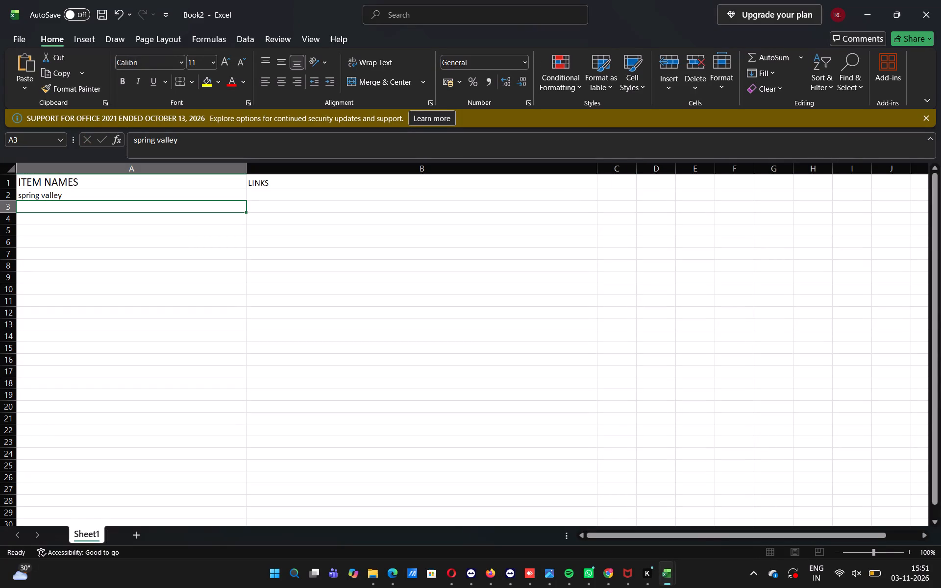
pyautogui.write('spanish')
pyautogui.press('space')
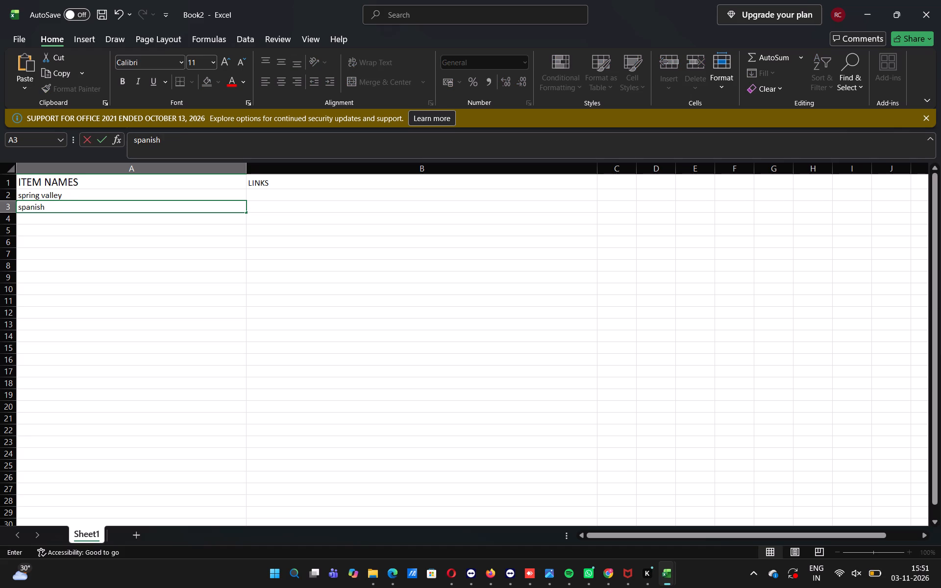
pyautogui.write('ice latte')
pyautogui.press('Return')
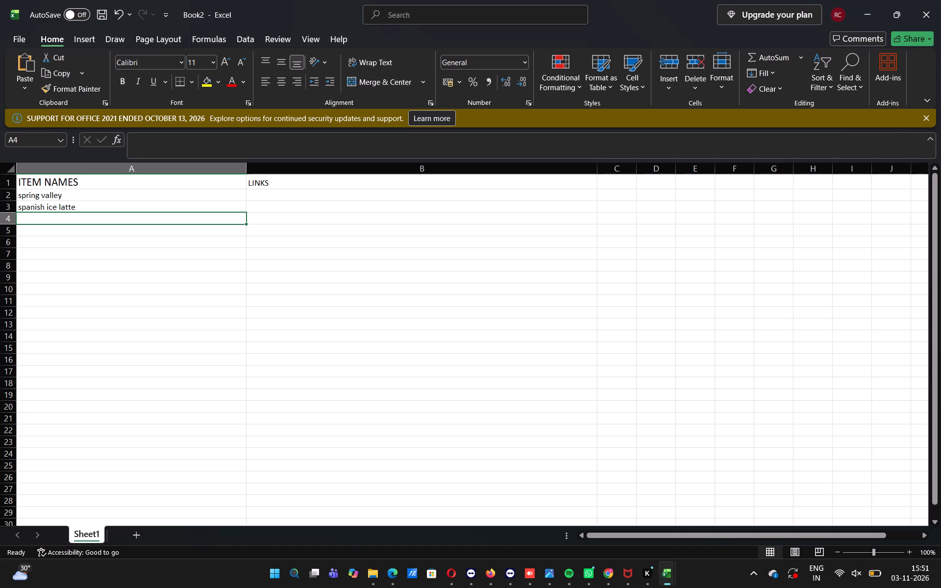
# Select cell B2 under the LINKS heading, in the spring valley row.
pyautogui.click(264, 199)
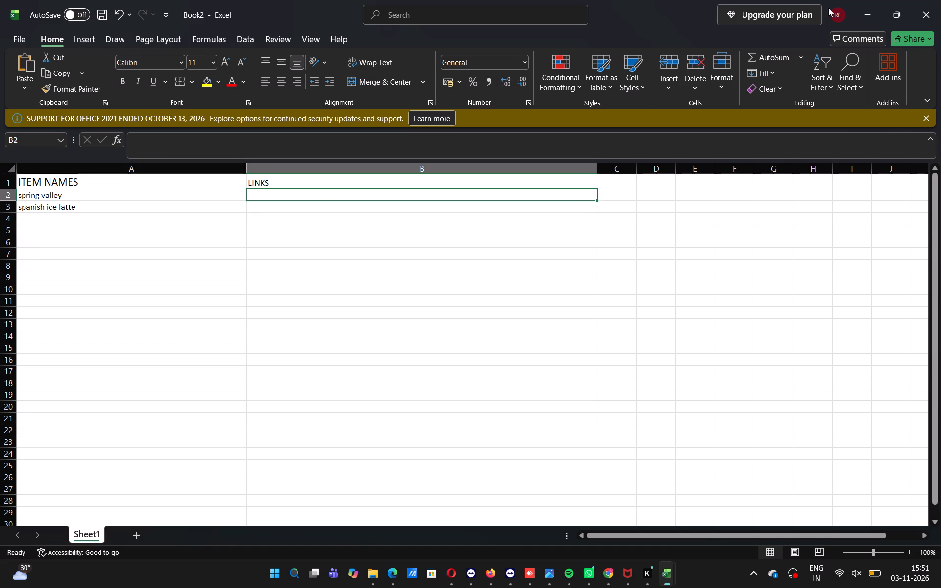
# Minimize the Book2 workbook to switch to the ZUSSIOBERRY IMAGES workbook behind it.
pyautogui.click(863, 8)
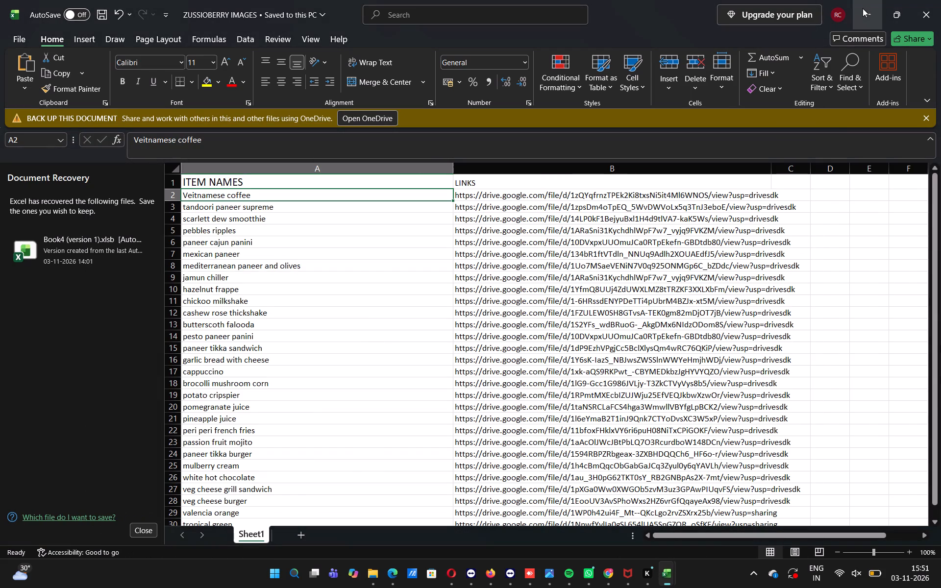
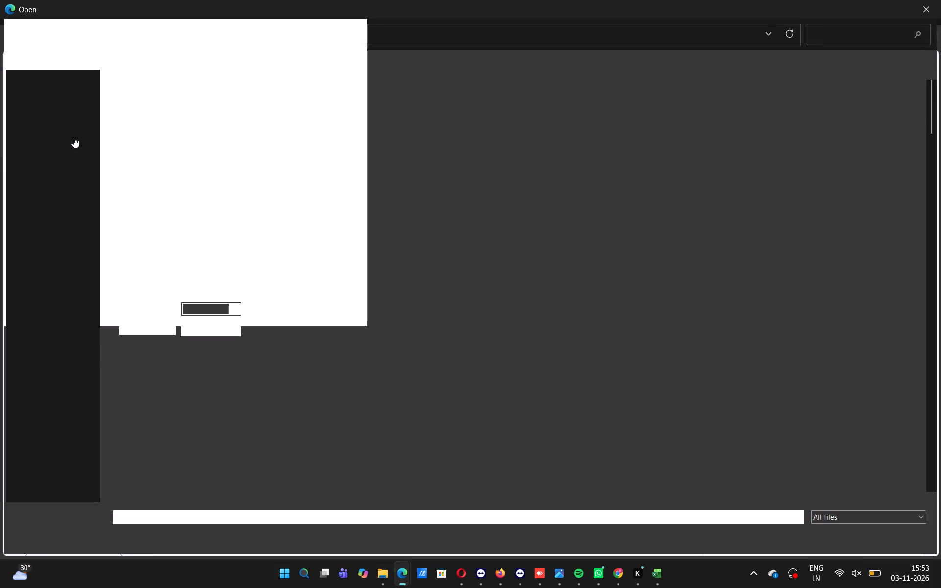
# Upload the recent image WhatsApp Image 2026-11-03 at 3.27.27 PM to Drive, keeping both files instead of replacing the existing one.
pyautogui.doubleClick(68, 85)
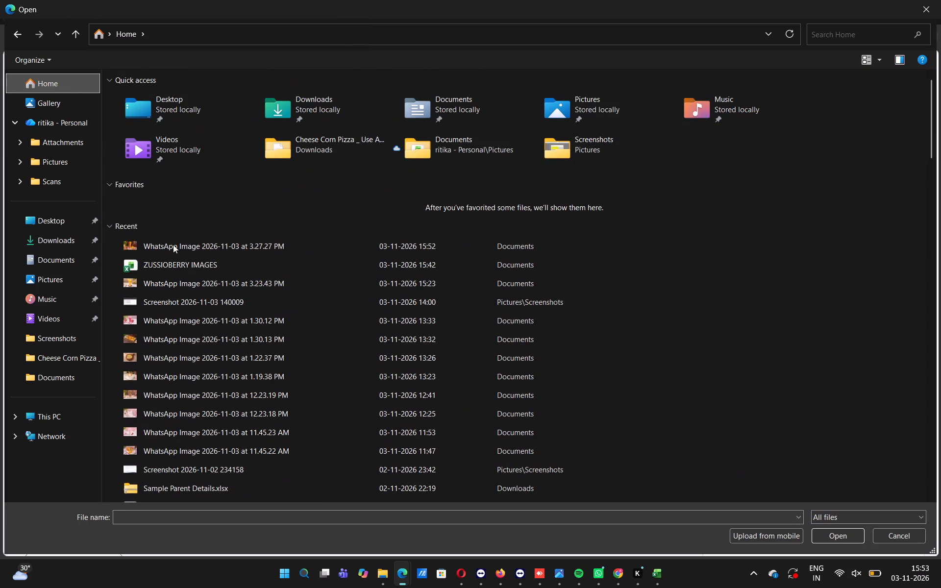
pyautogui.doubleClick(178, 249)
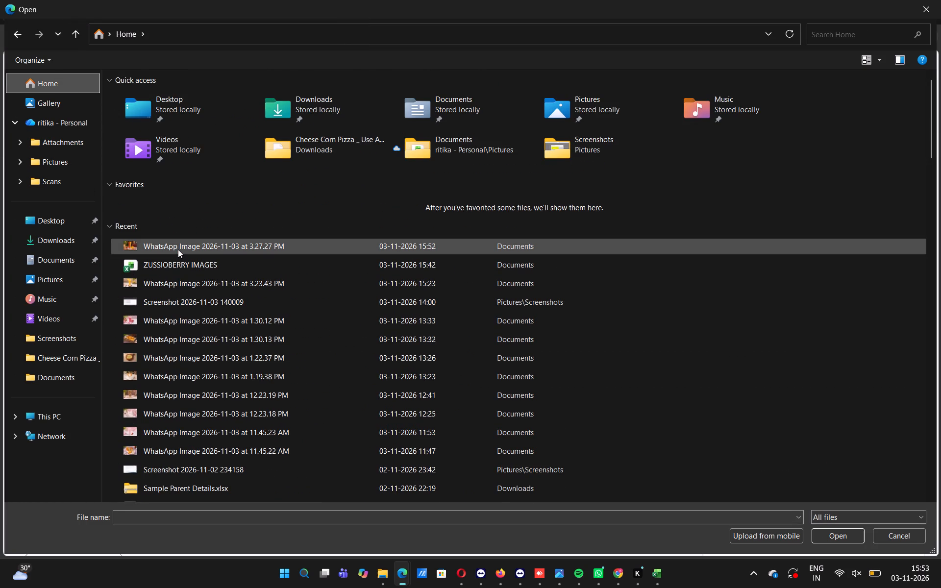
pyautogui.doubleClick(178, 249)
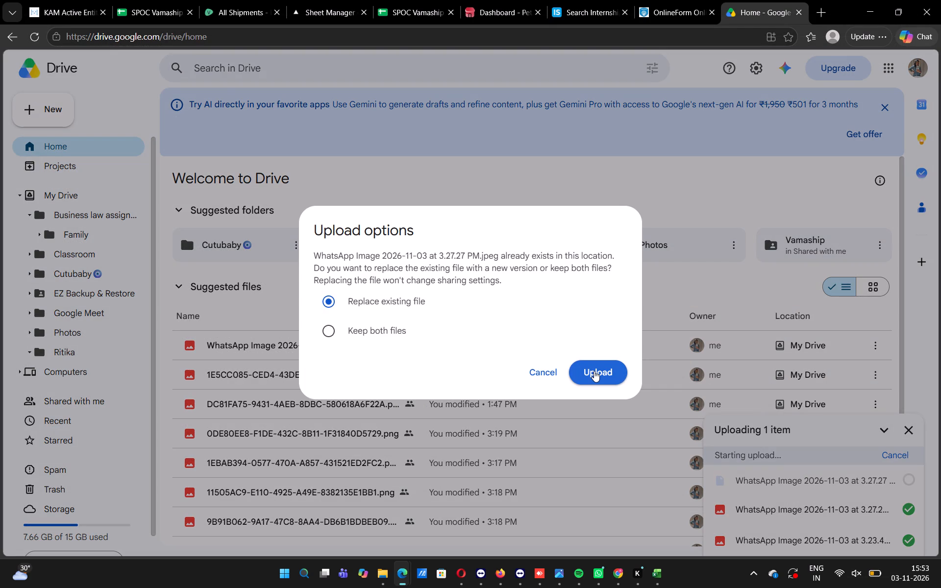
pyautogui.click(432, 333)
pyautogui.click(326, 332)
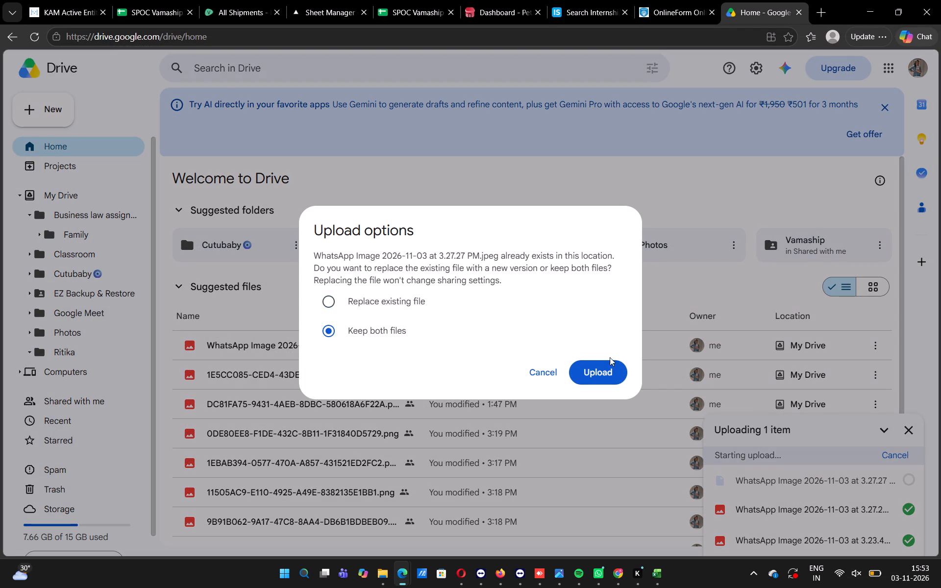
pyautogui.click(606, 367)
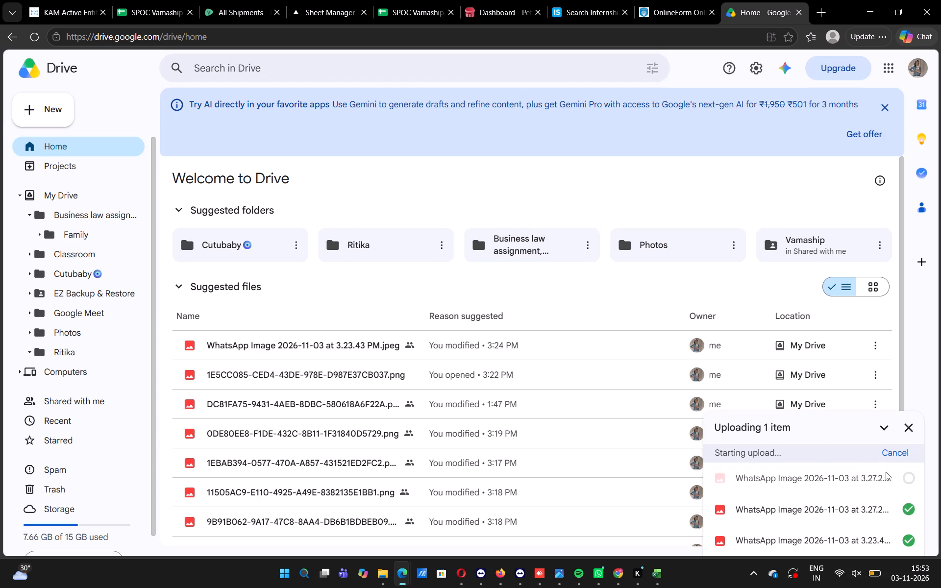
# Open the newly uploaded drink image and set its general access to Anyone with the link.
pyautogui.click(868, 477)
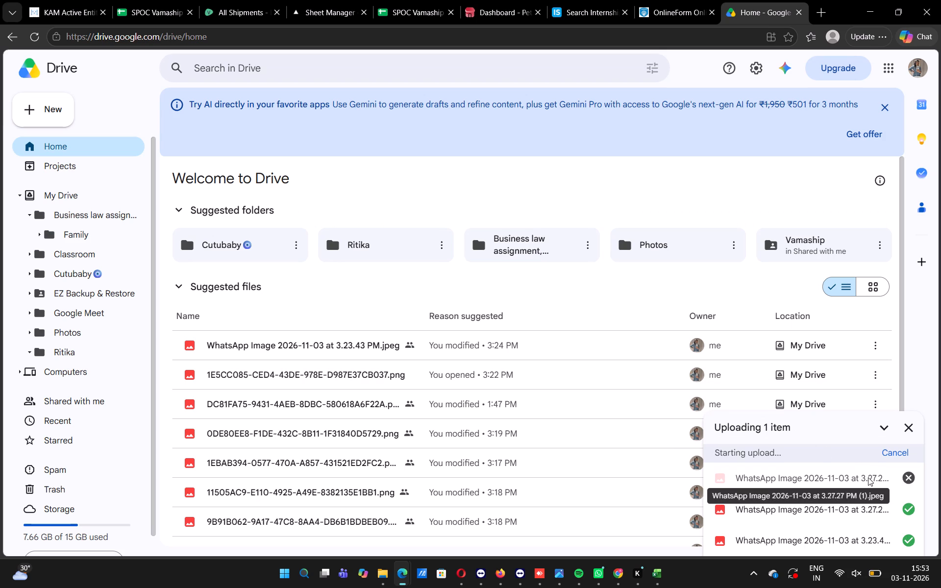
pyautogui.doubleClick(852, 474)
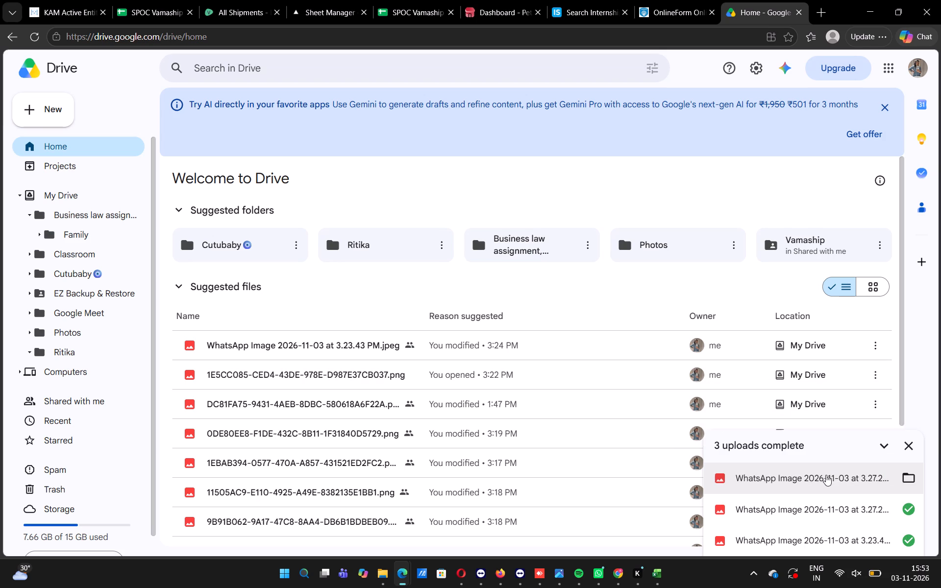
pyautogui.click(827, 476)
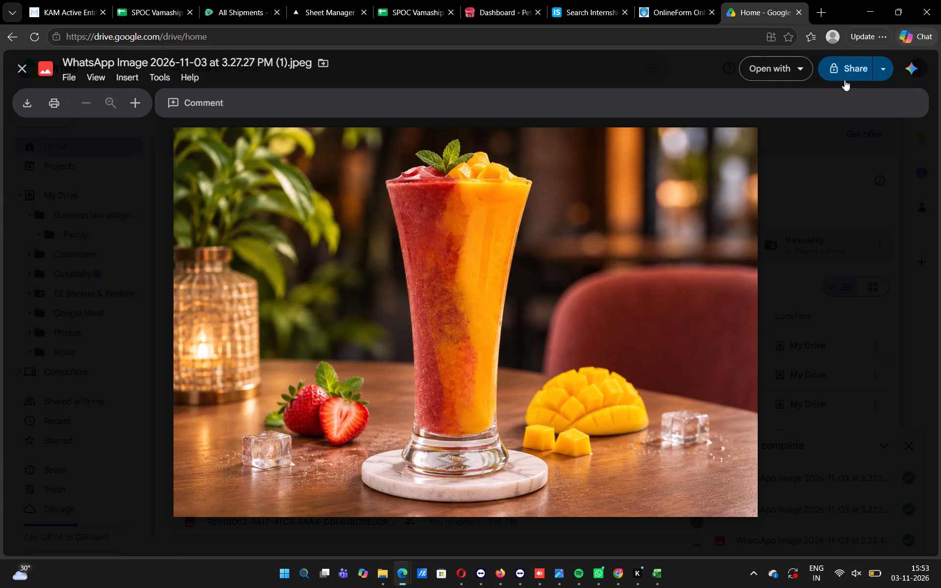
pyautogui.click(836, 73)
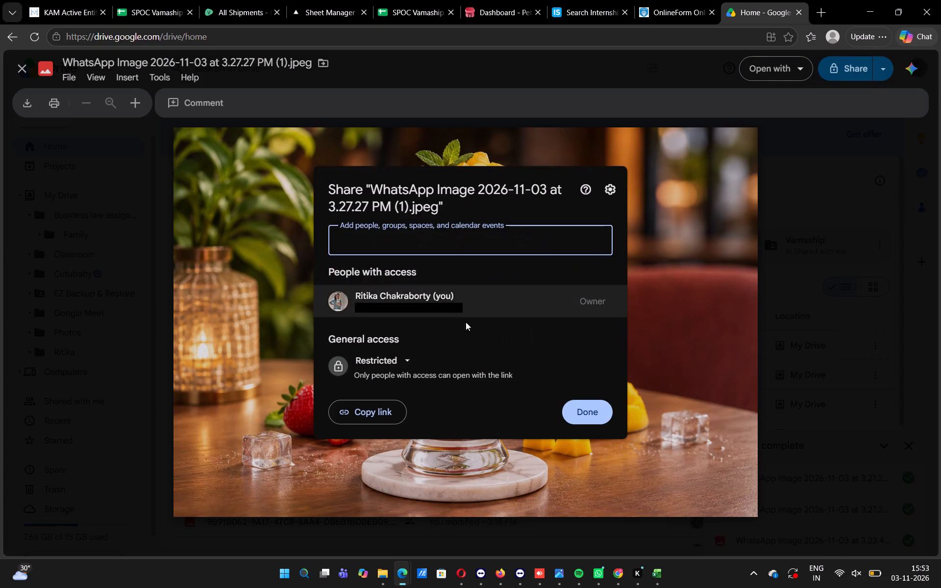
pyautogui.click(407, 361)
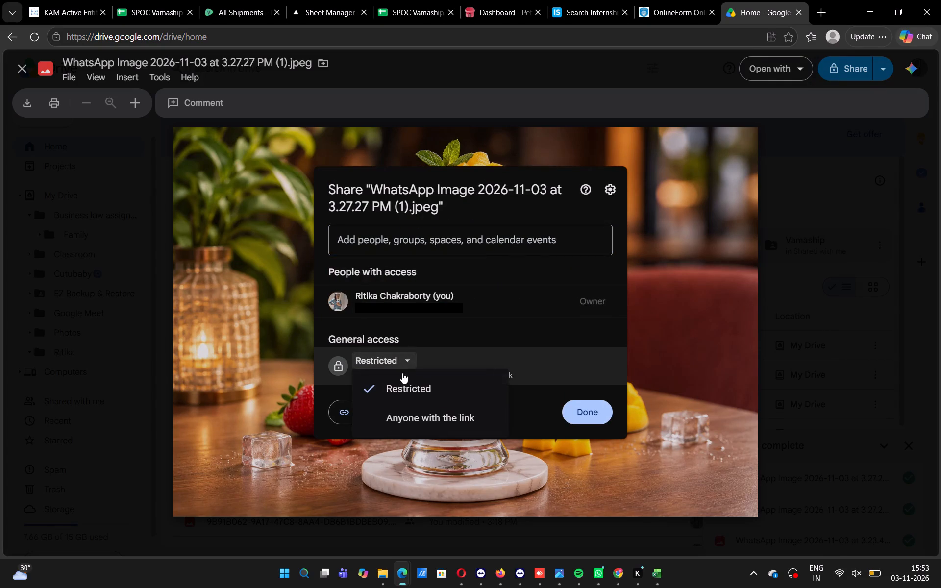
pyautogui.click(404, 420)
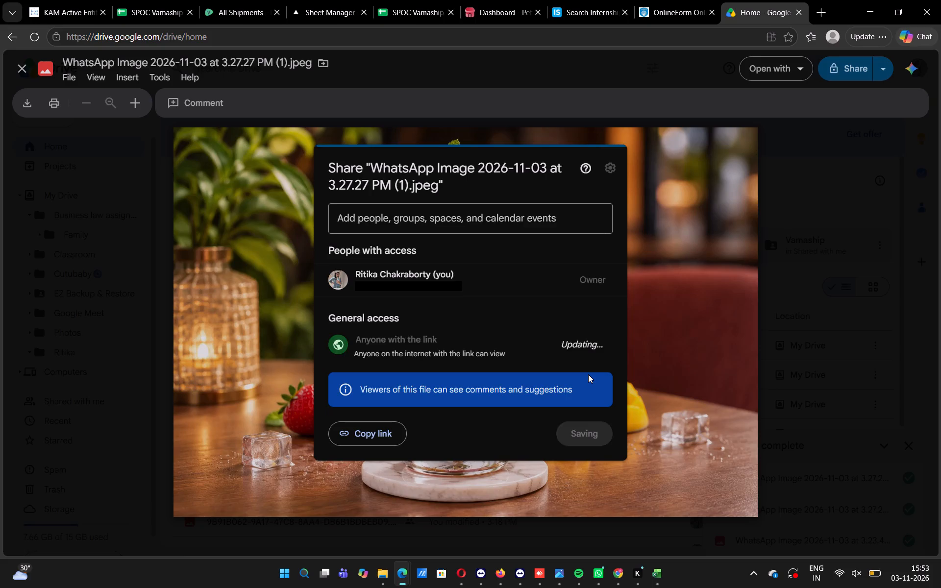
pyautogui.click(588, 437)
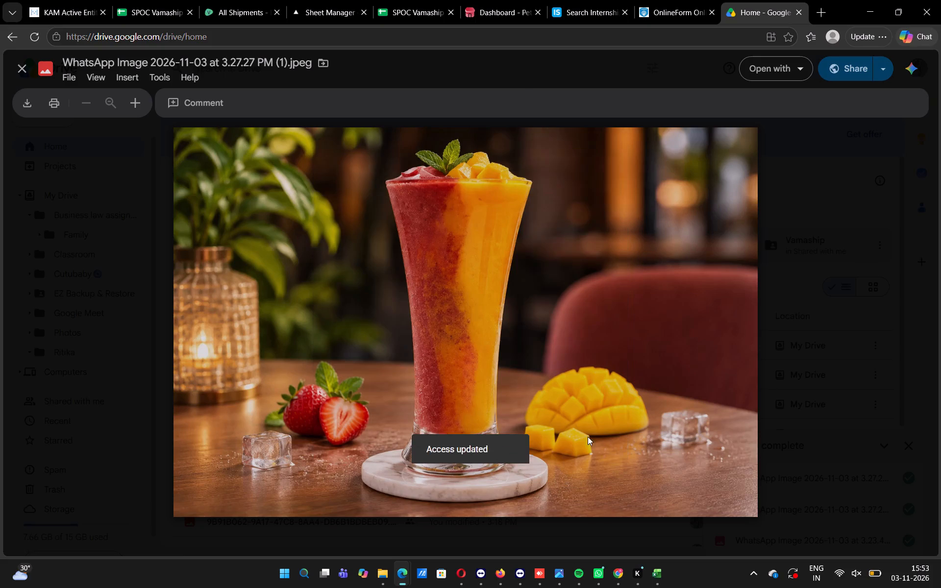
# Copy the image's share link and paste it into cell B2 of the Book2 workbook in Excel, beside spring valley.
pyautogui.click(881, 73)
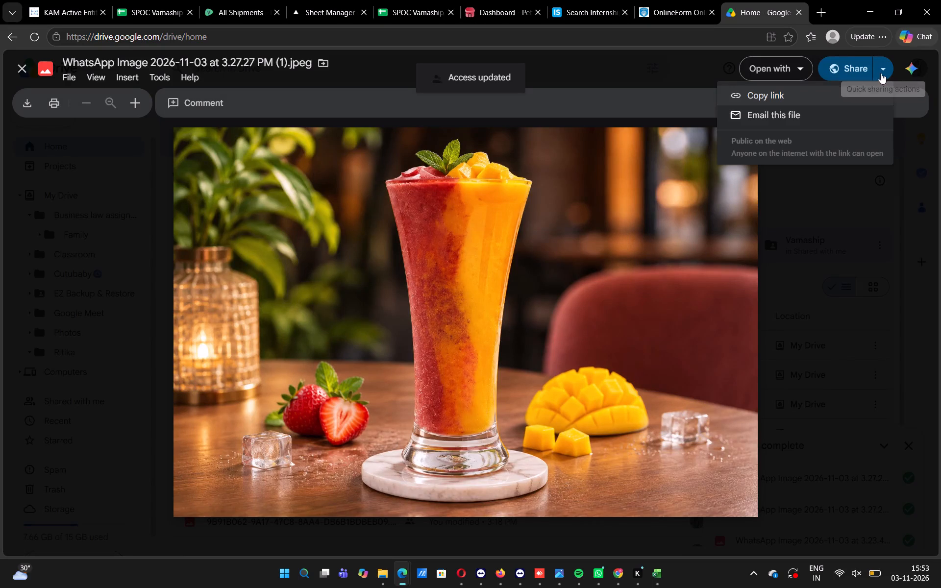
pyautogui.click(782, 96)
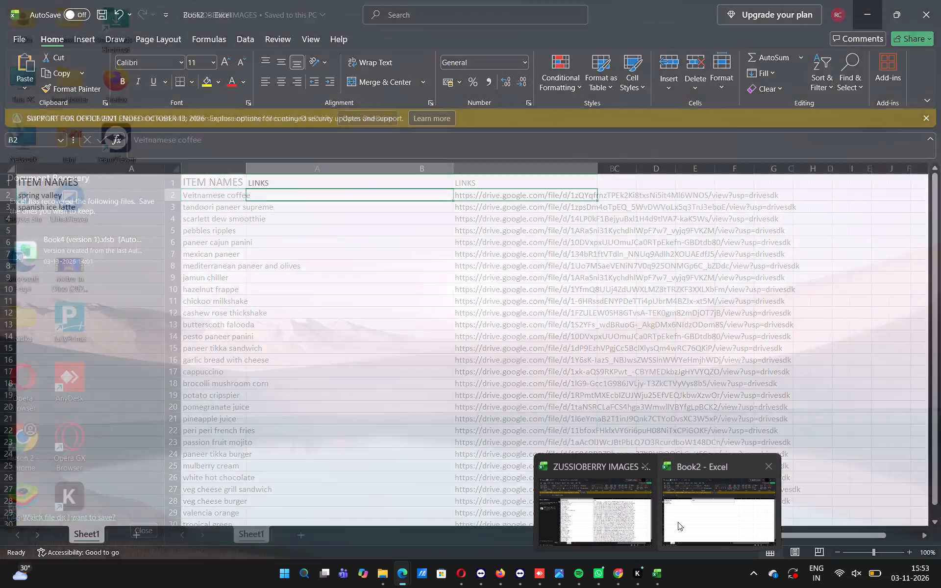
pyautogui.click(679, 522)
pyautogui.hotkey('ctrl', 'v')
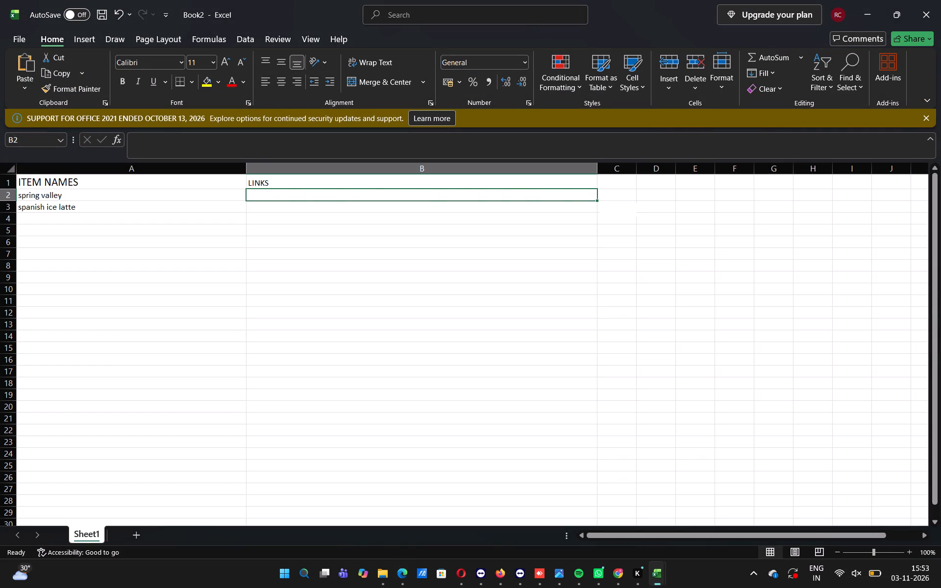
pyautogui.press('Return')
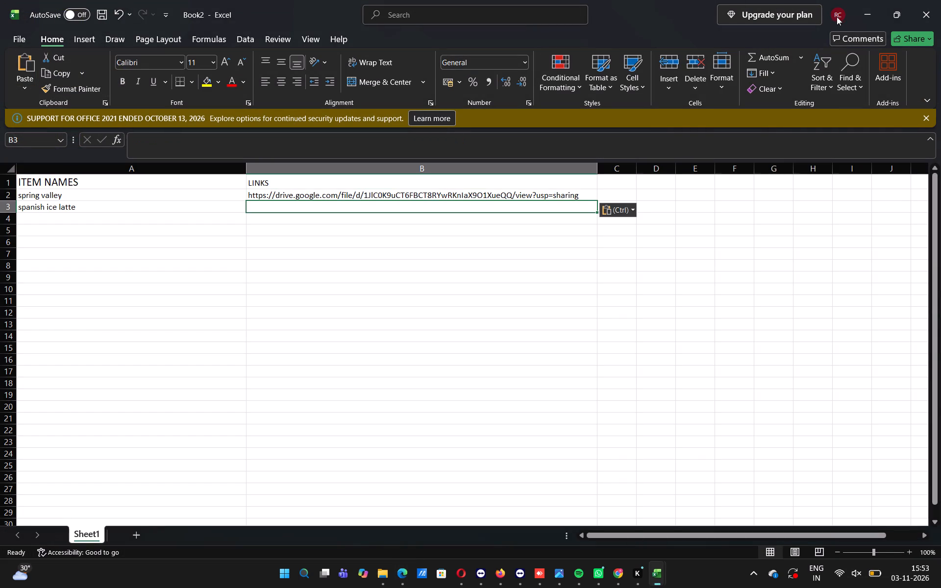
pyautogui.click(869, 13)
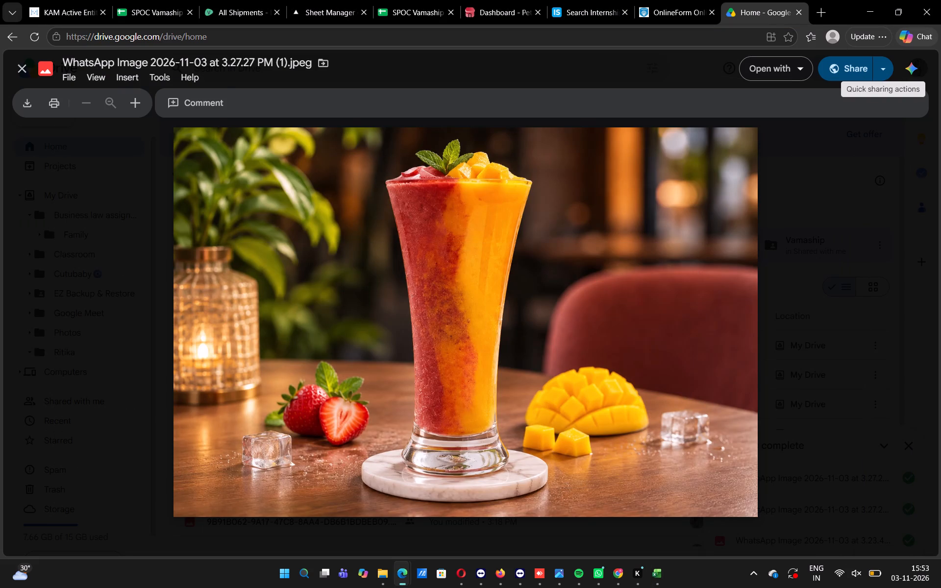
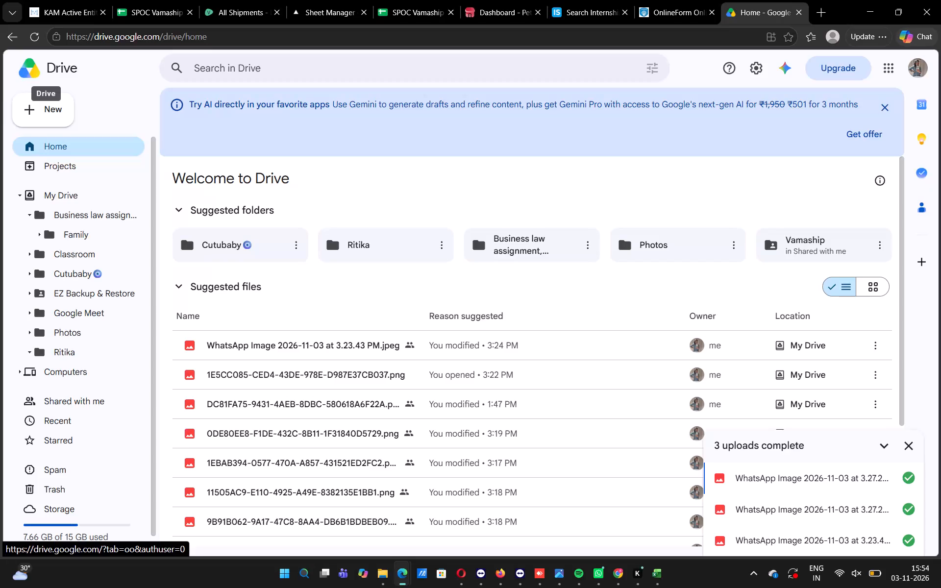
# Upload the recent image WhatsApp Image 2026-11-03 at 3.27.27 PM to Drive, keeping both files instead of replacing the existing one.
pyautogui.click(45, 111)
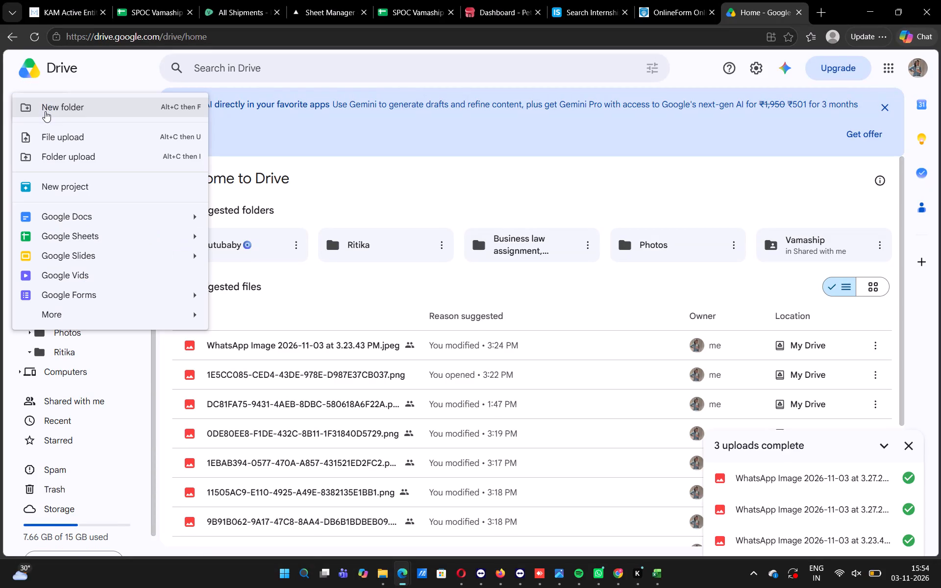
pyautogui.click(75, 142)
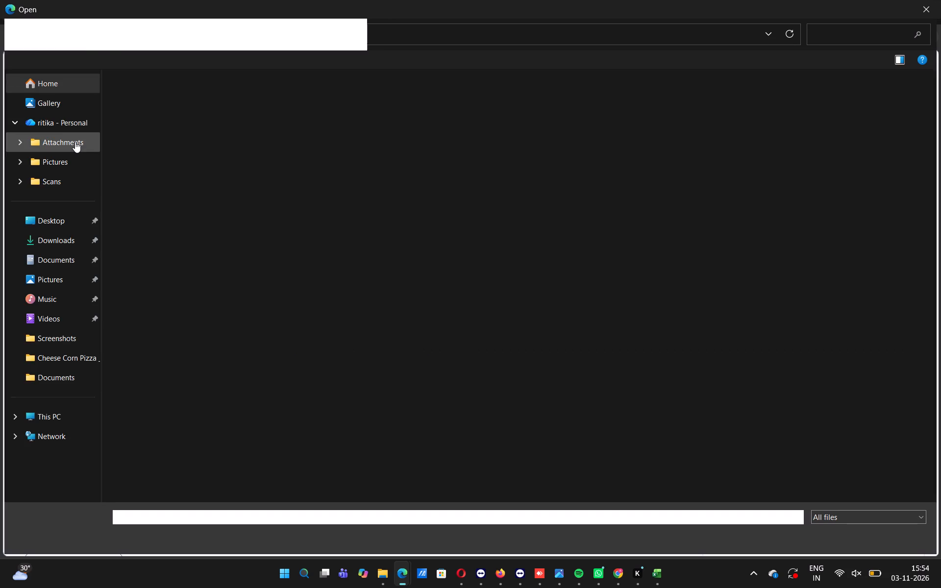
pyautogui.doubleClick(66, 85)
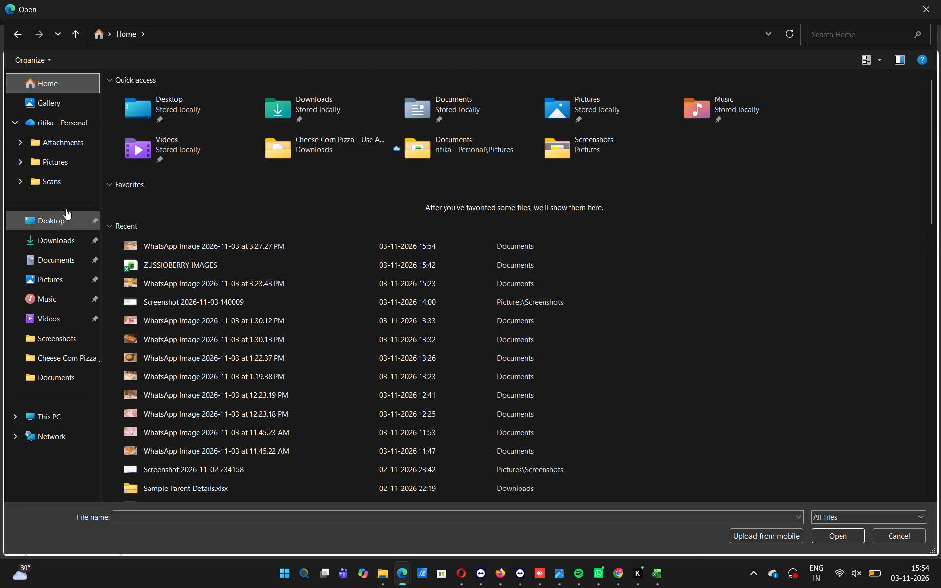
pyautogui.doubleClick(63, 109)
pyautogui.doubleClick(63, 81)
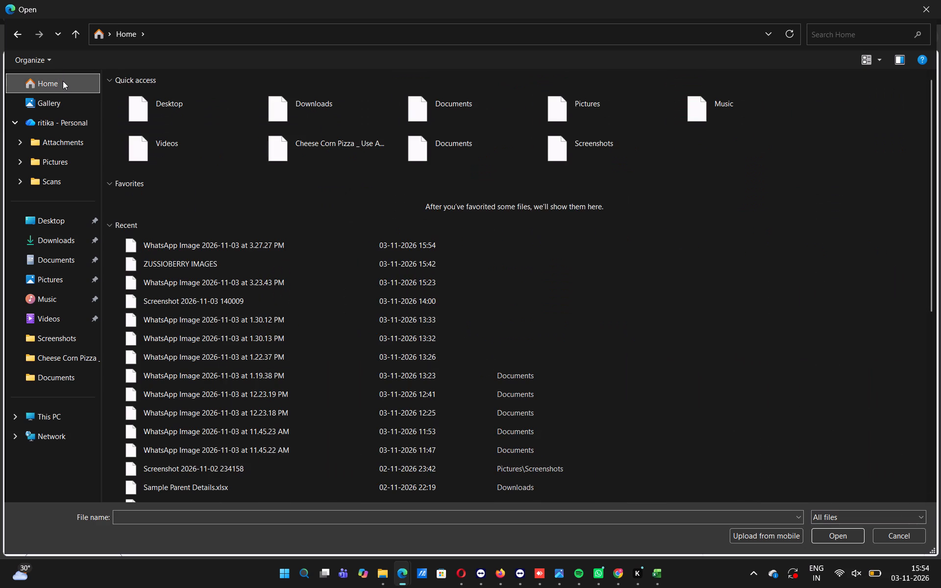
pyautogui.doubleClick(211, 253)
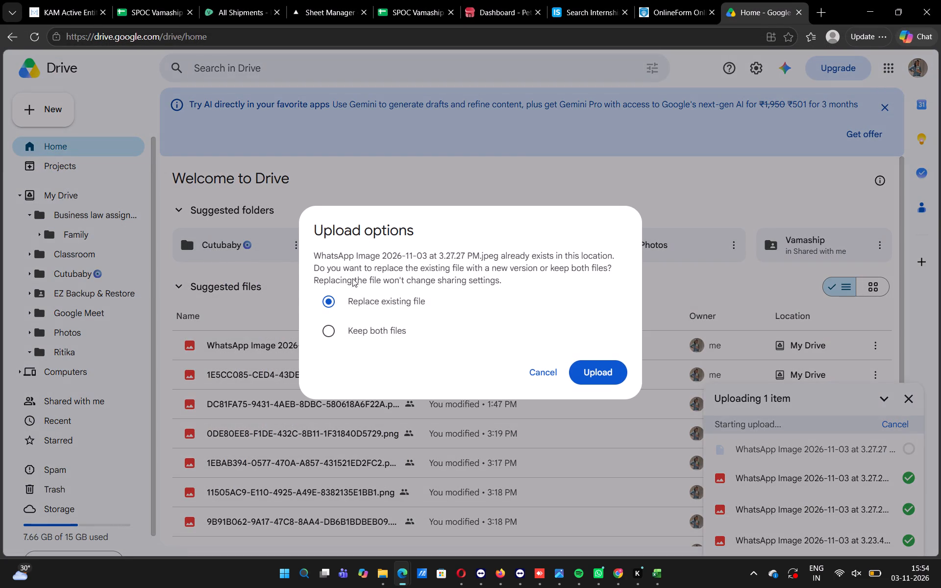
pyautogui.click(326, 329)
pyautogui.click(591, 373)
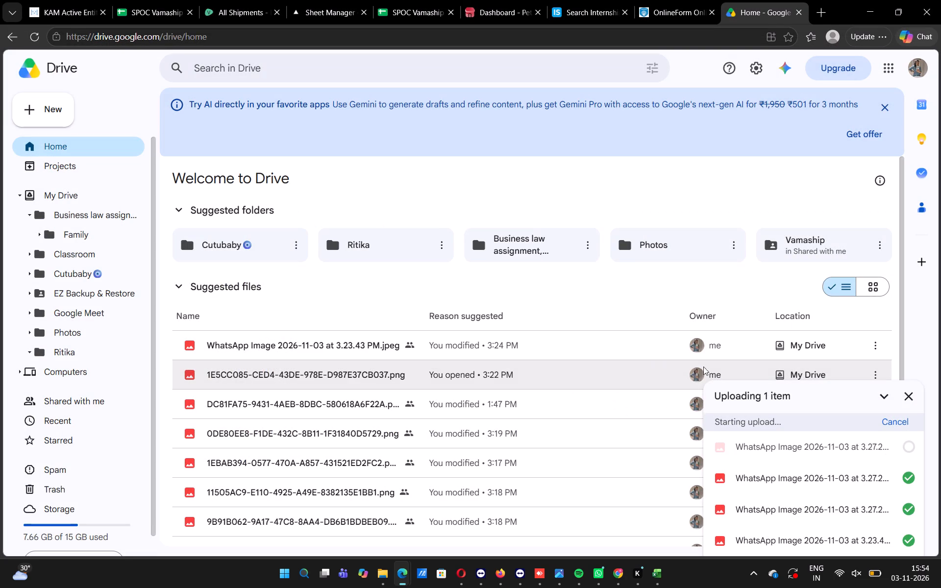
# Open the newly uploaded latte image and set its general access to Anyone with the link.
pyautogui.click(846, 444)
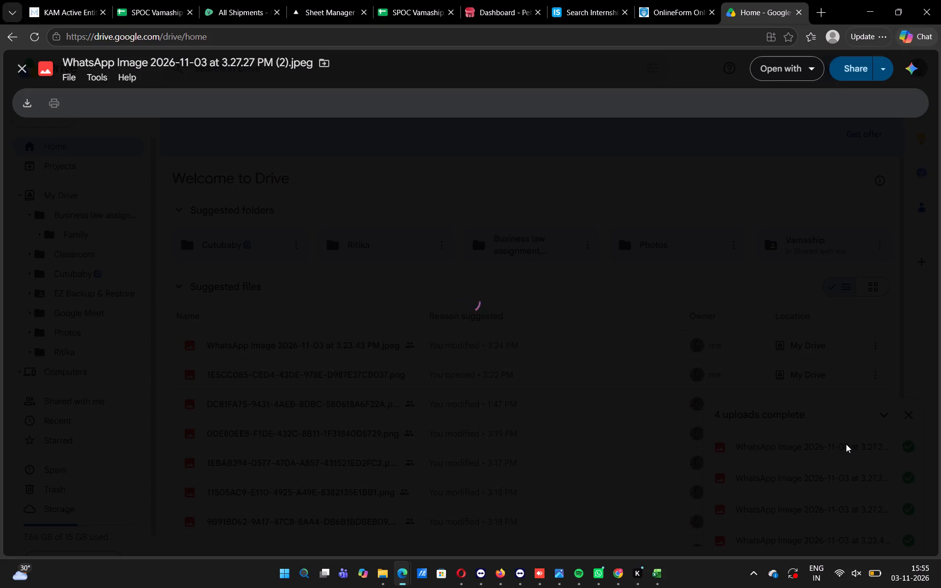
pyautogui.click(837, 65)
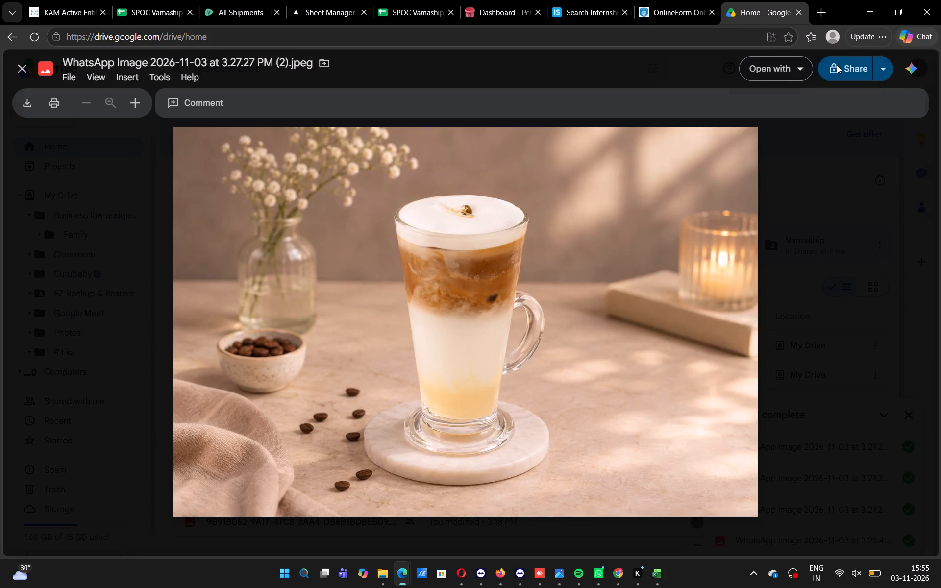
pyautogui.click(406, 361)
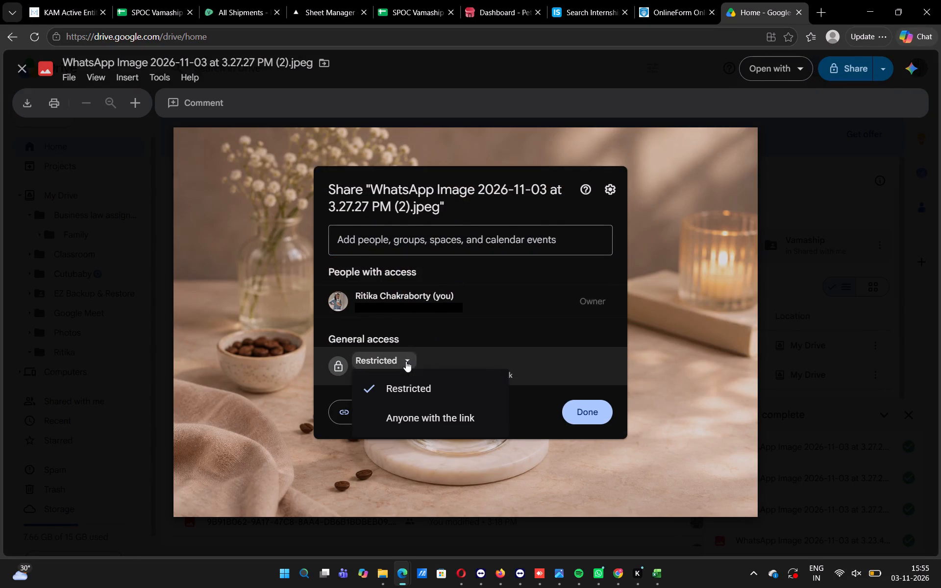
pyautogui.click(381, 415)
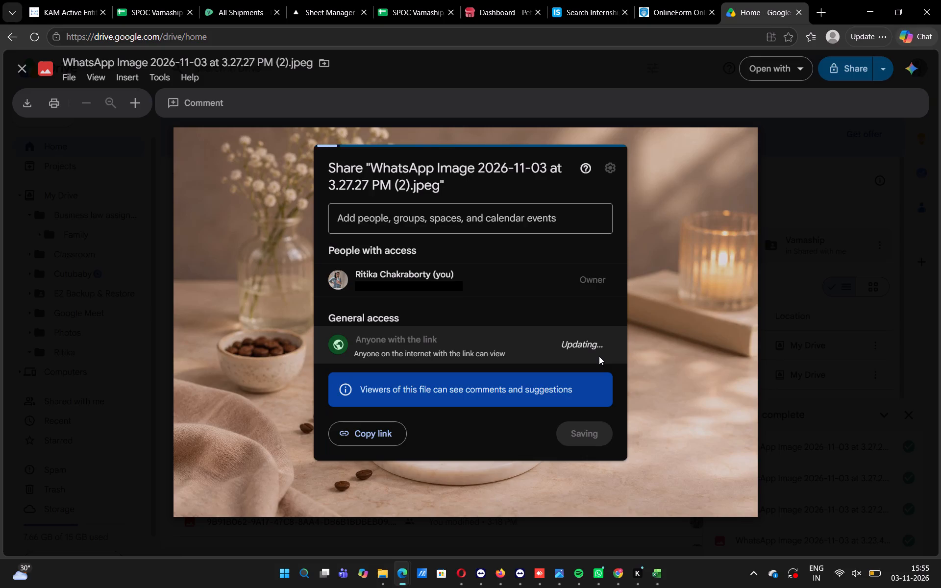
pyautogui.click(588, 437)
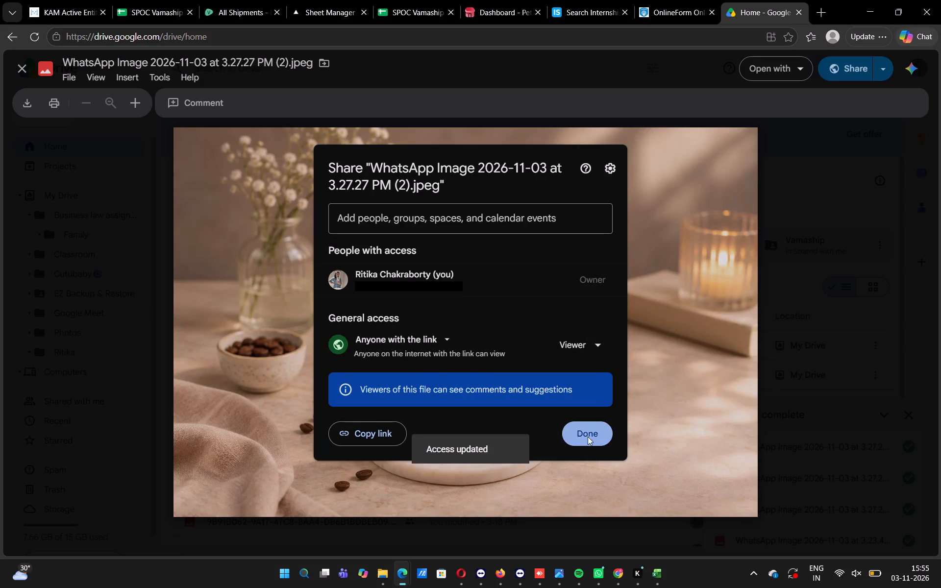
# Copy the latte image's share link and paste it into cell B3 of the Excel workbook, in the spanish ice latte row.
pyautogui.click(884, 67)
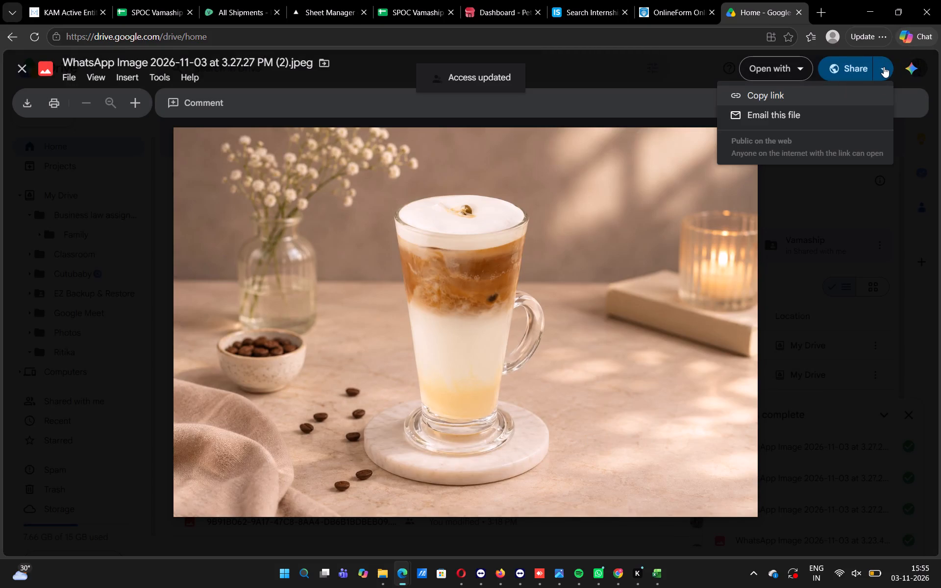
pyautogui.click(757, 96)
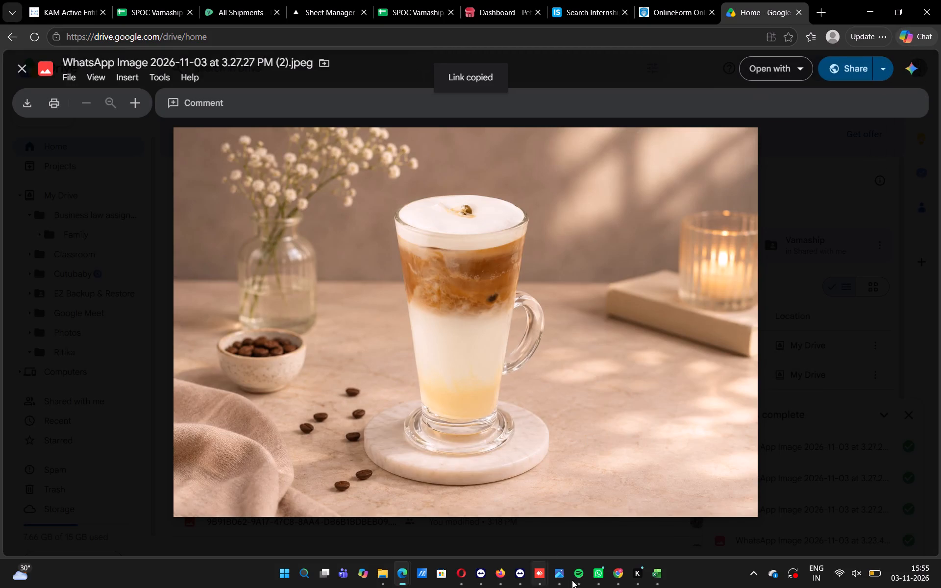
pyautogui.click(683, 524)
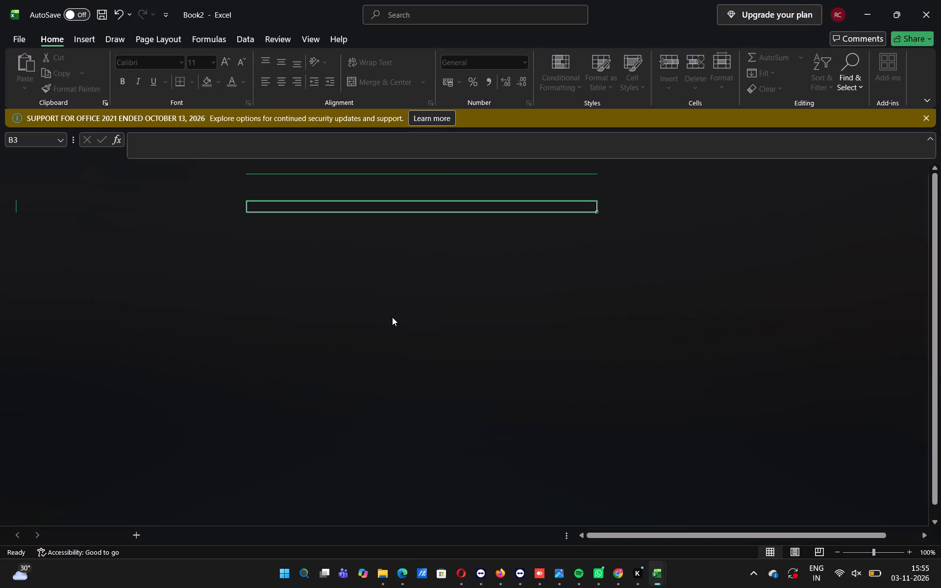
pyautogui.hotkey('ctrl', 'v')
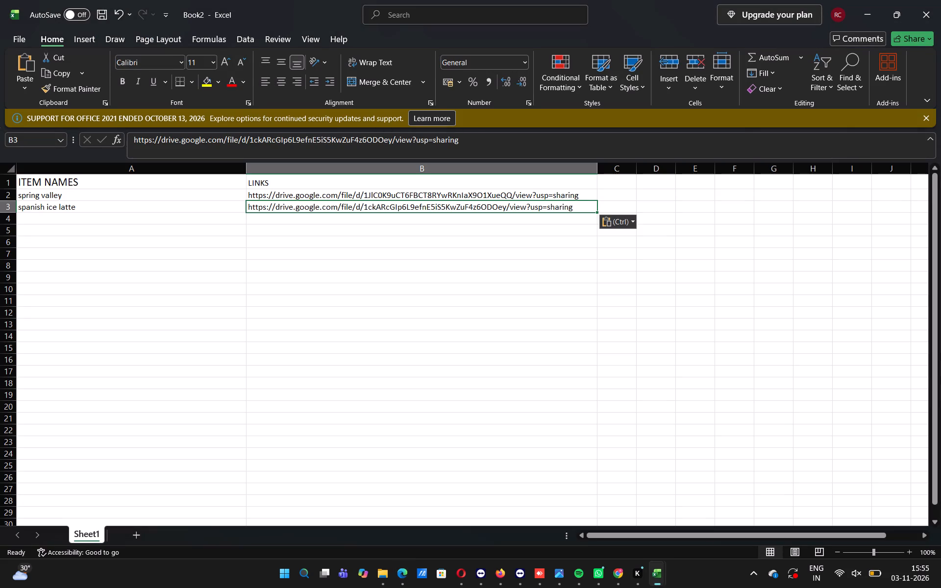
# Select cell A4 in the ITEM NAMES column, below spanish ice latte.
pyautogui.click(98, 215)
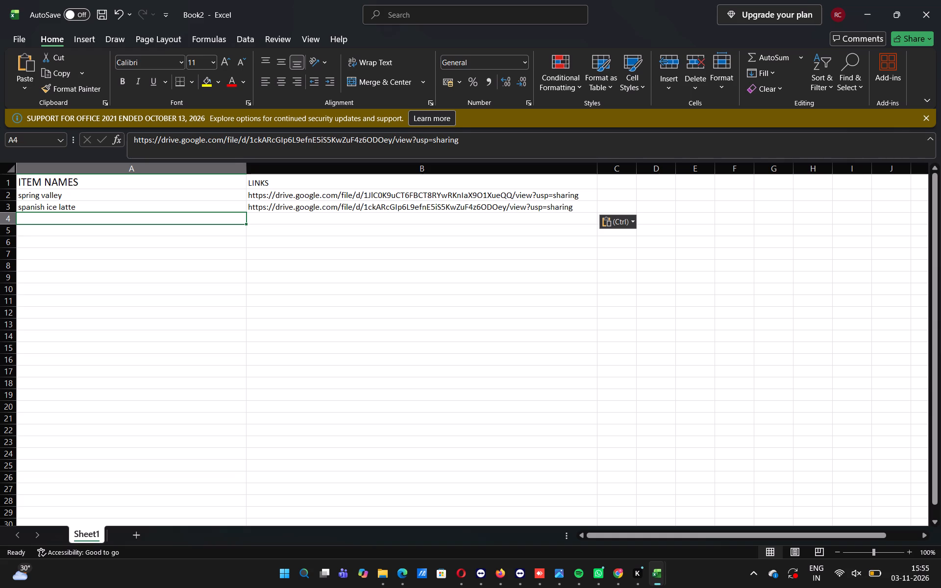
# List the item names sitaphal kaju pista thickshake, shahi rose falooda, and roasted tomato and basil soup in cells A4 to A6.
pyautogui.press('s')
pyautogui.write('itaphal')
pyautogui.press('space')
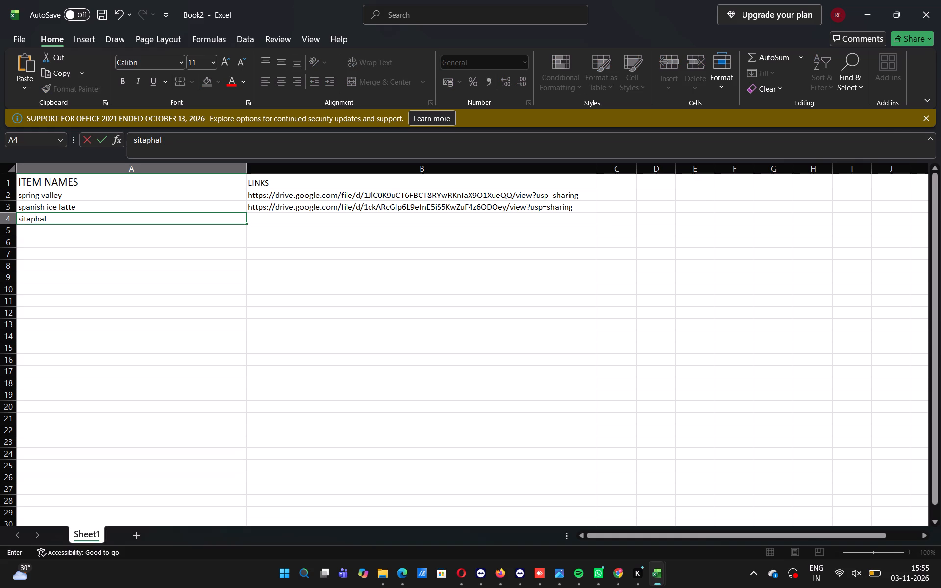
pyautogui.write('kaju pista thickshake')
pyautogui.press('Return')
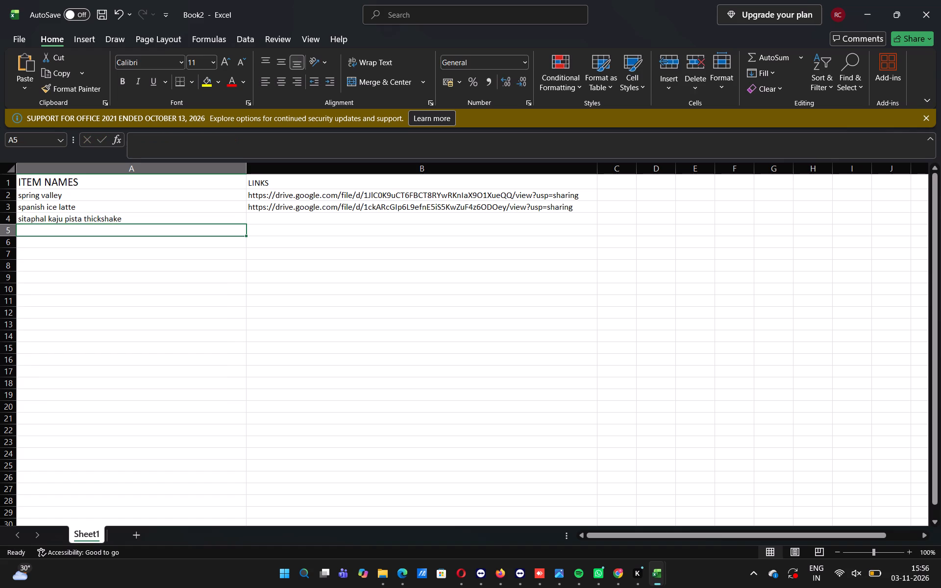
pyautogui.write('sh')
pyautogui.write('ahi rose falooda')
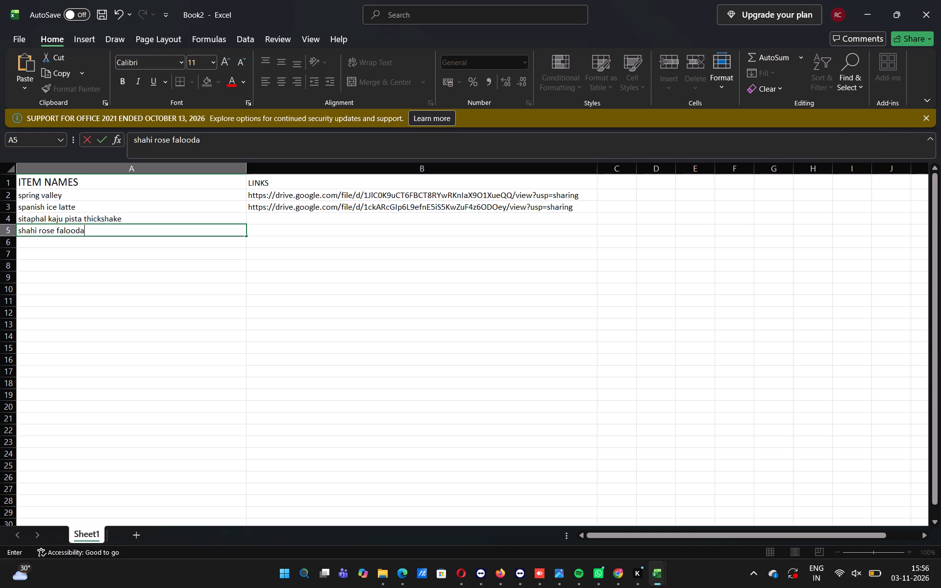
pyautogui.press('Return')
pyautogui.write('roasted tomato and basil')
pyautogui.press('space')
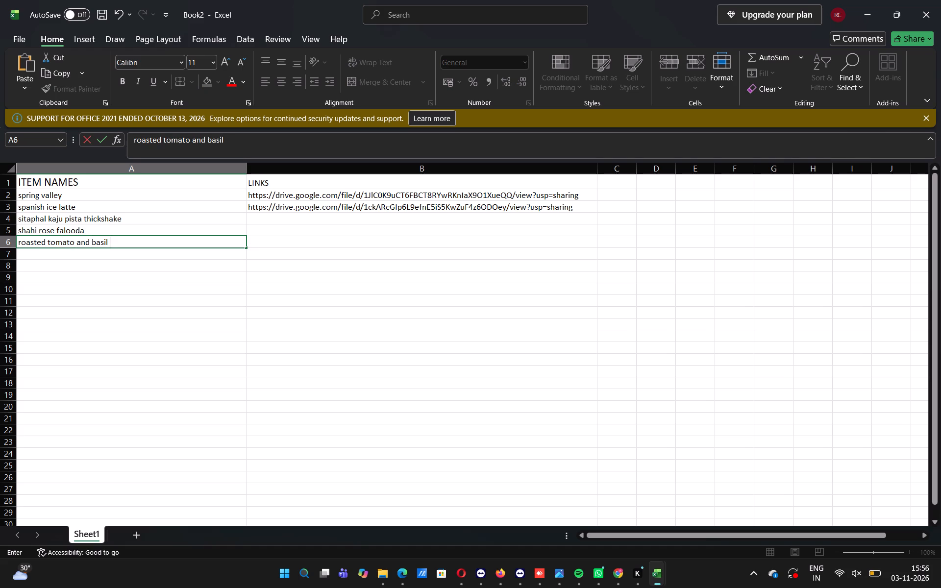
pyautogui.write('soup')
pyautogui.press('space')
# Select cell B4 under the LINKS heading, in the sitaphal kaju pista thickshake row.
pyautogui.click(262, 218)
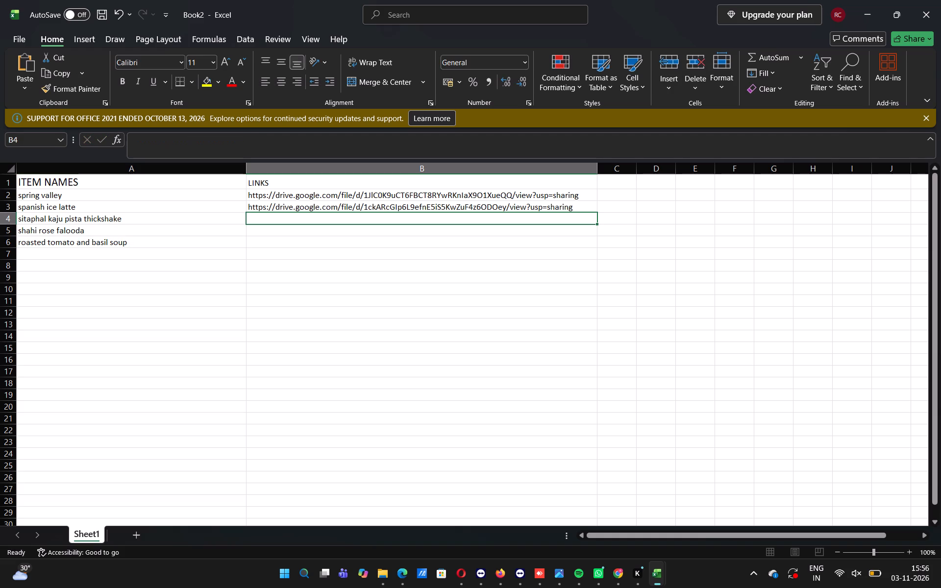
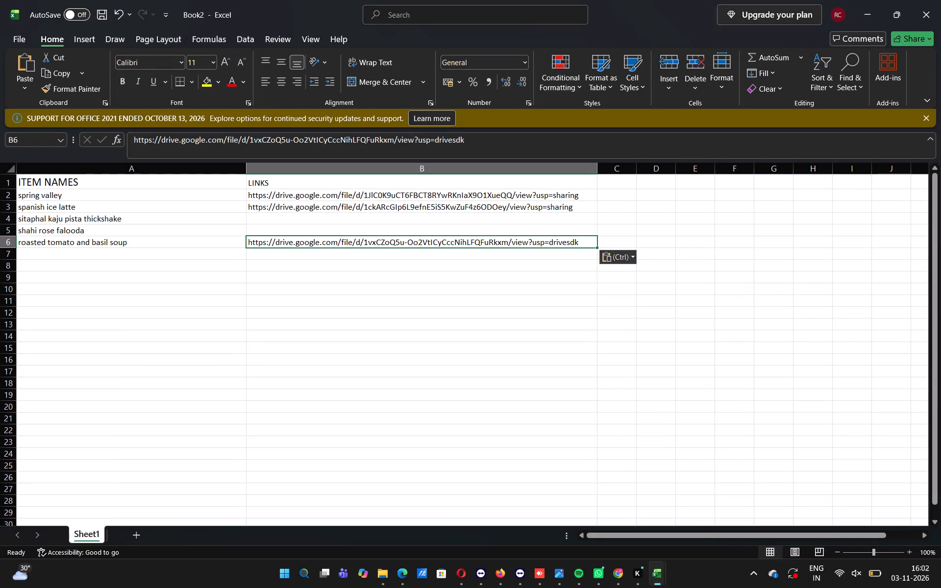
# Select cell B5 under the LINKS heading, in the shahi rose falooda row.
pyautogui.click(277, 228)
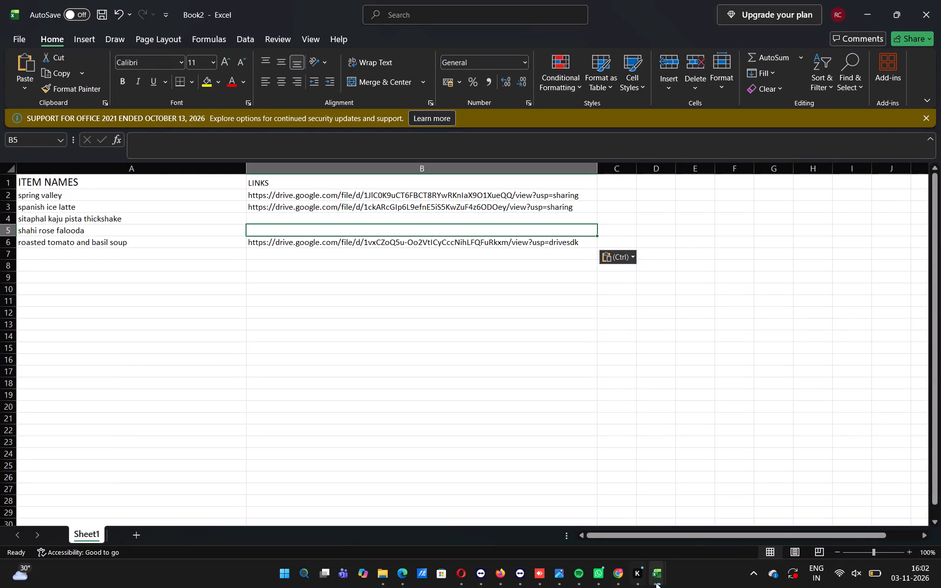
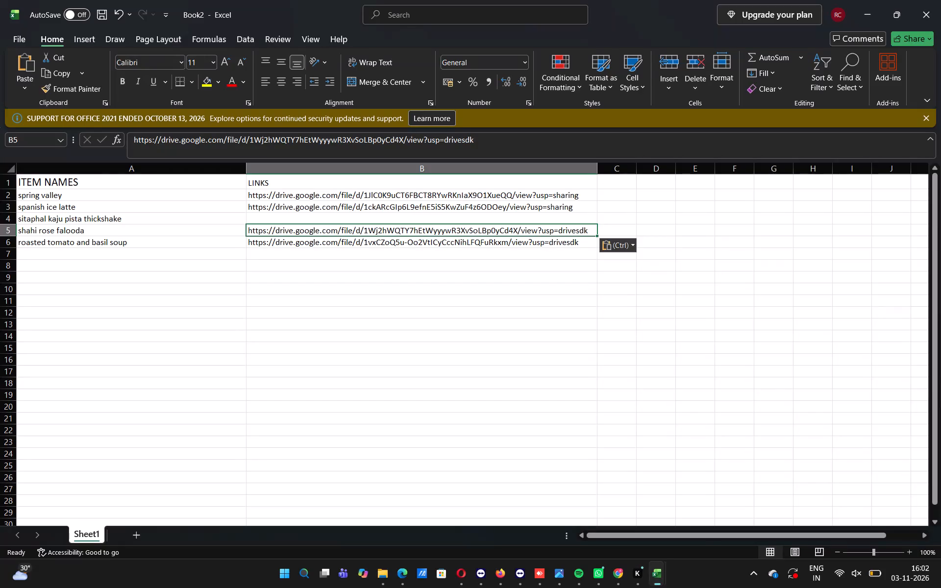
# Select the empty cell B4 under the LINKS heading, in the sitaphal kaju pista thickshake row.
pyautogui.click(364, 216)
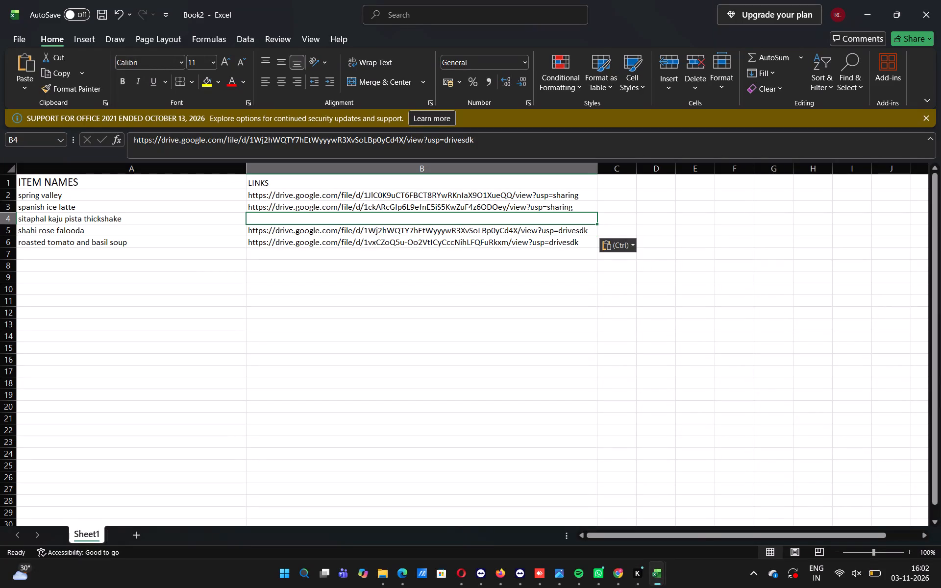
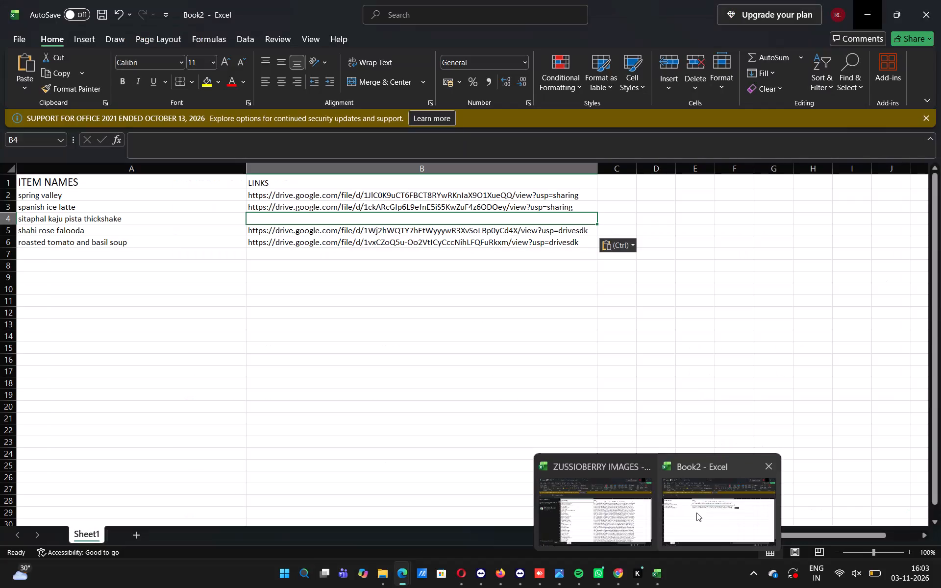
# In Book2, paste the copied Drive link into B4 for the sitaphal kaju pista thickshake.
pyautogui.click(696, 513)
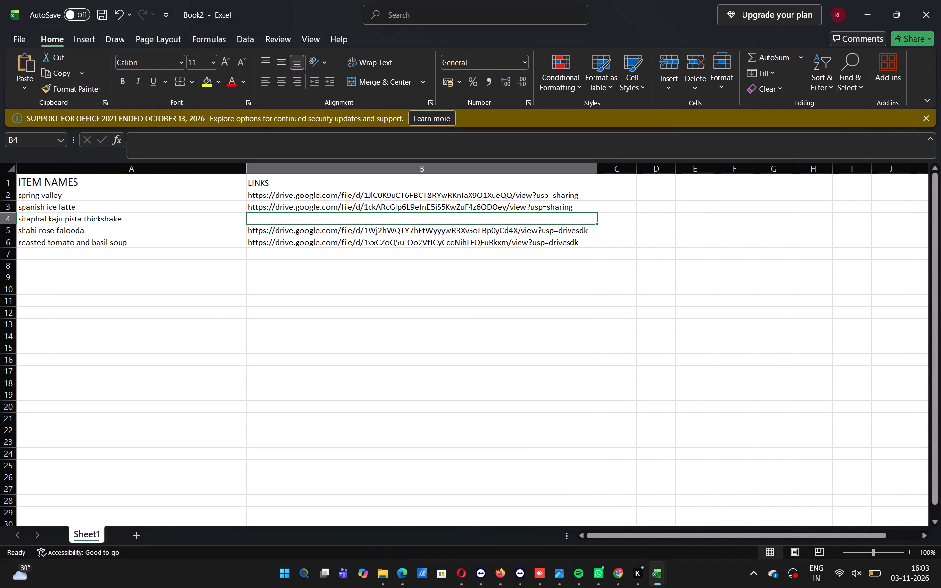
pyautogui.hotkey('ctrl', 'v')
# Enter the item names "mango falooda", "mac n cheese pasta" and "loaded nachos" in cells A7 to A9.
pyautogui.click(110, 251)
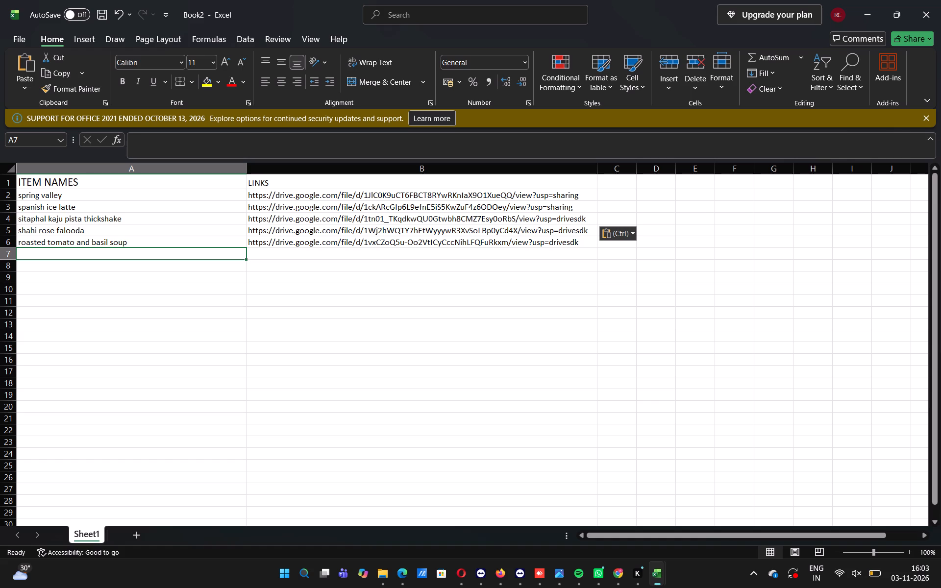
pyautogui.write('mango falooda')
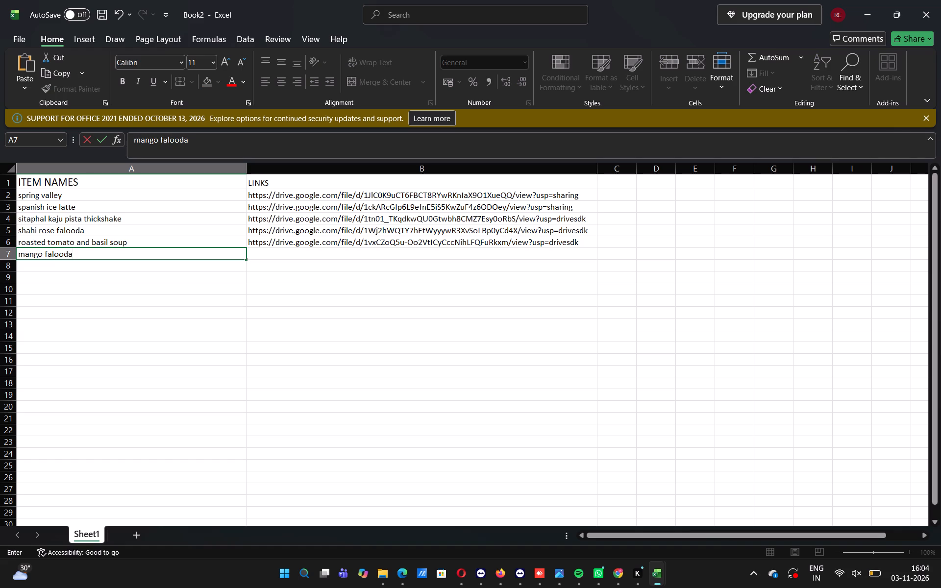
pyautogui.press('m')
pyautogui.press('BackSpace')
pyautogui.press('Return')
pyautogui.write('mac a')
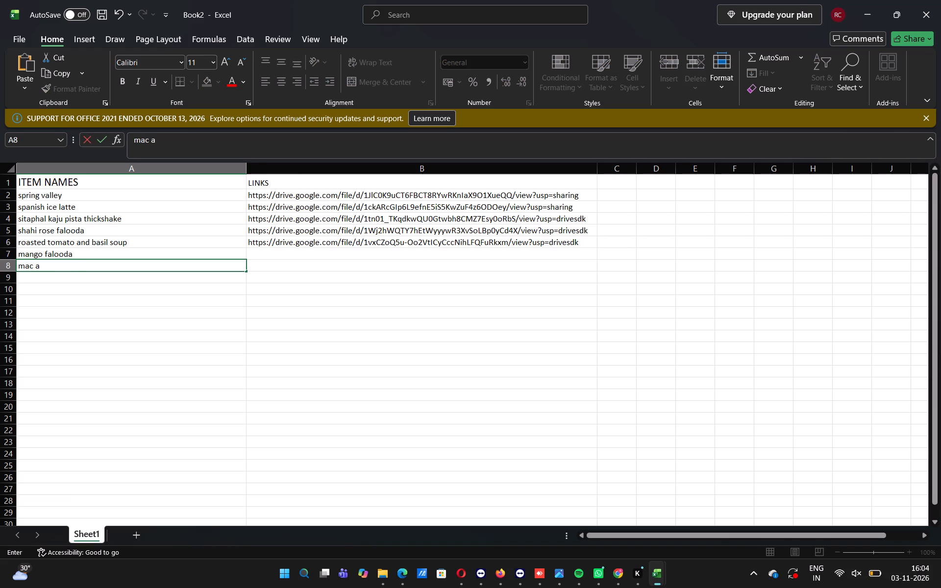
pyautogui.press('BackSpace')
pyautogui.write('n')
pyautogui.press('space')
pyautogui.write('cheese pasta')
pyautogui.press('Return')
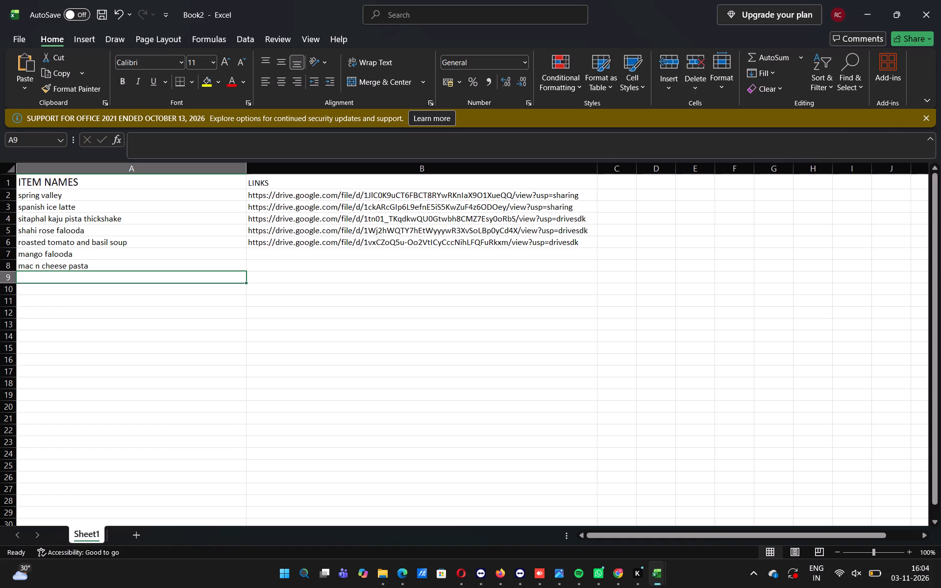
pyautogui.write('loaded nachos')
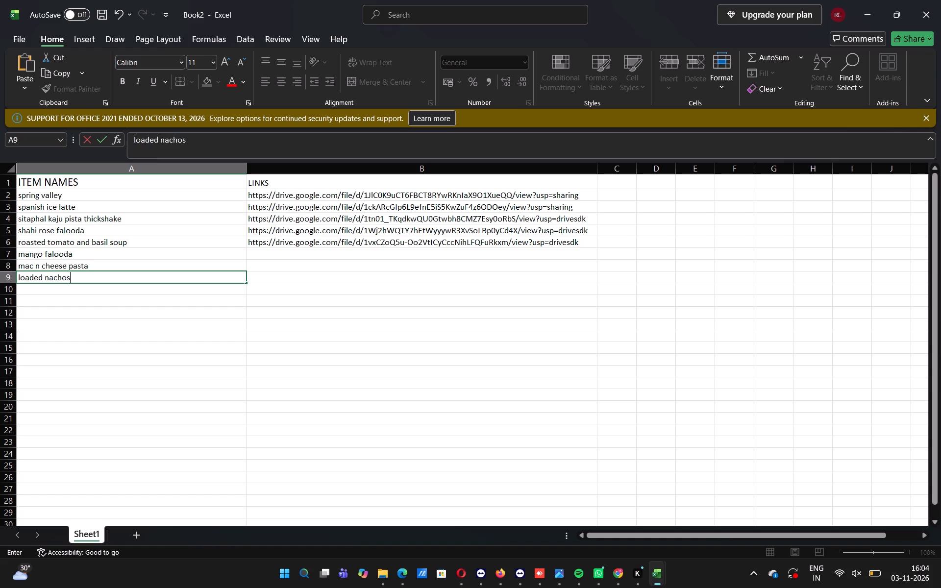
pyautogui.press('Return')
# Enter the item names "kitkat crunch delight", "kaju anjeer thickshake" and "jamun shot" in cells A10 to A12.
pyautogui.write('kitkat crunch delight')
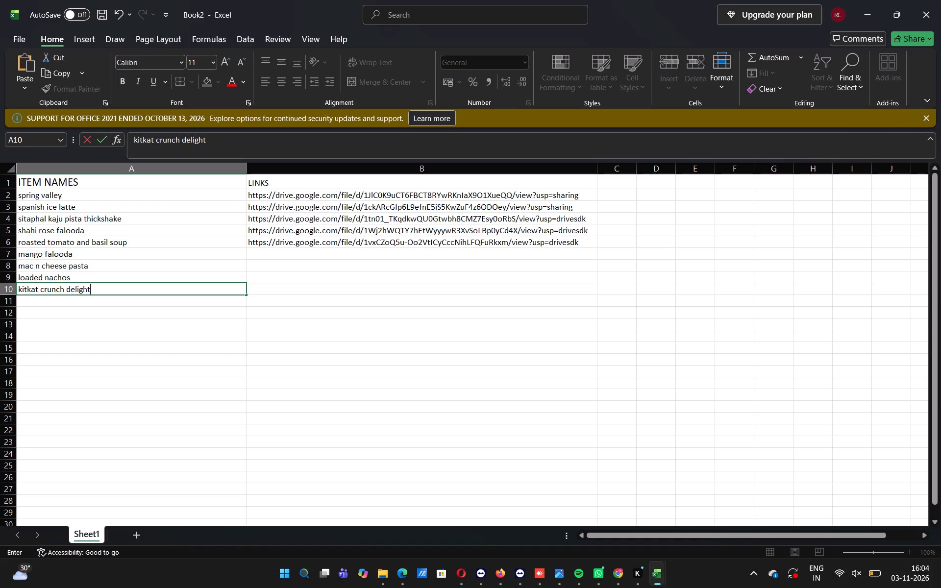
pyautogui.press('Return')
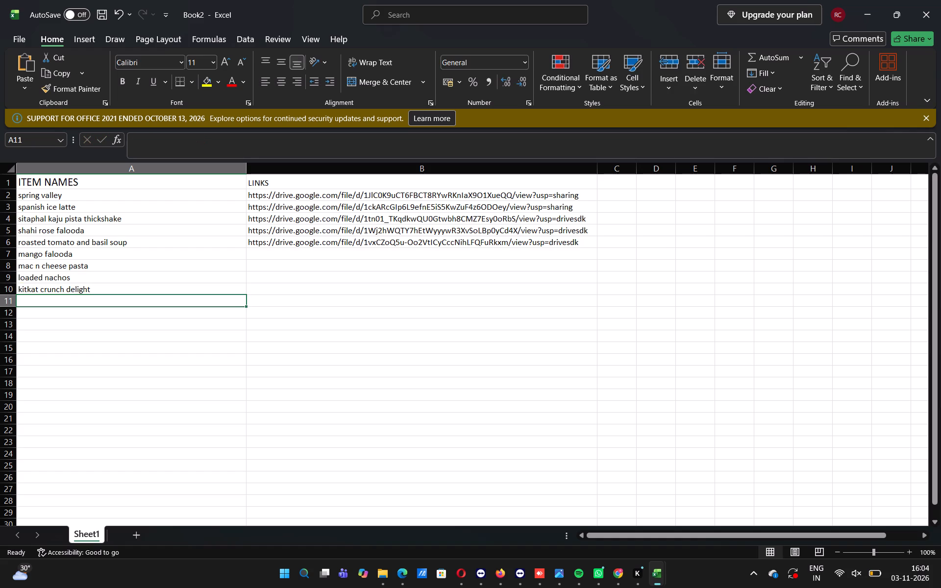
pyautogui.write('kaju anjeer')
pyautogui.press('space')
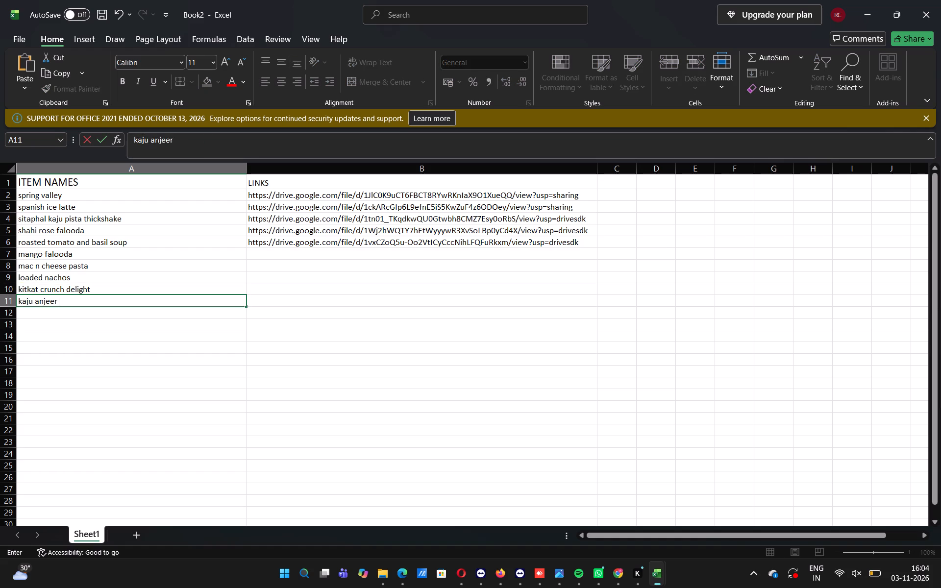
pyautogui.write('thickshake')
pyautogui.press('Return')
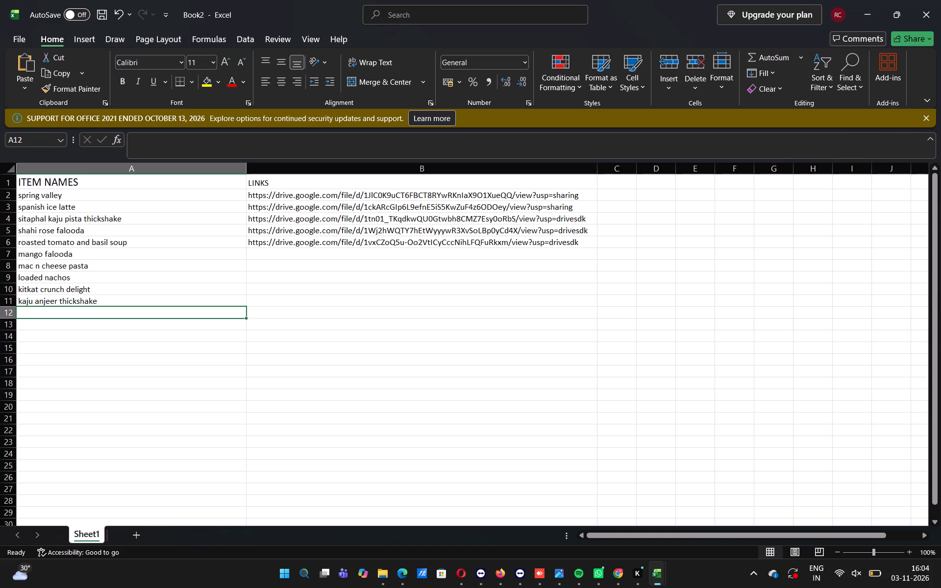
pyautogui.write('jamun shot')
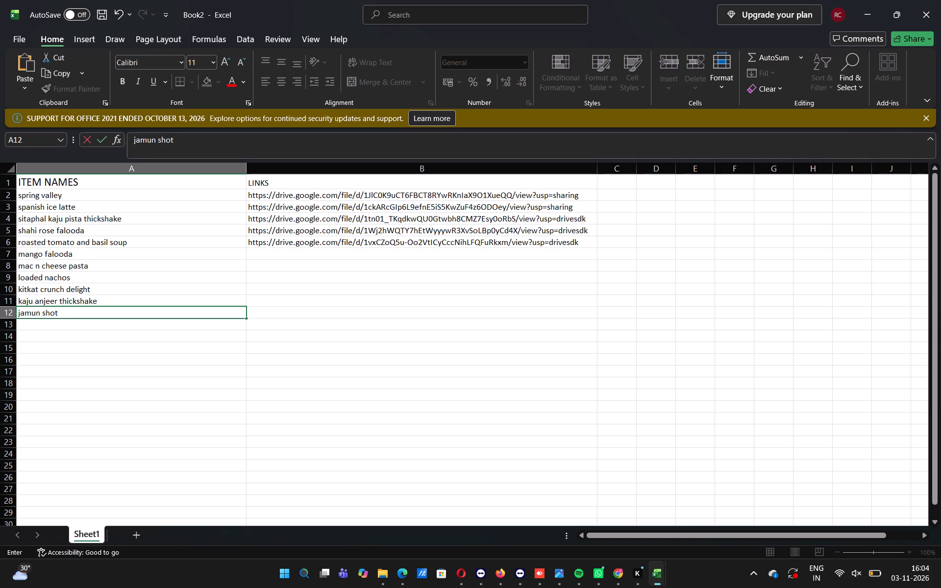
pyautogui.press('Return')
# Enter the item names "jalepeno poppers", "irish coffee" and "hot chocolate" in cells A13 to A15.
pyautogui.write('ja')
pyautogui.write('le')
pyautogui.write('pw')
pyautogui.press('BackSpace')
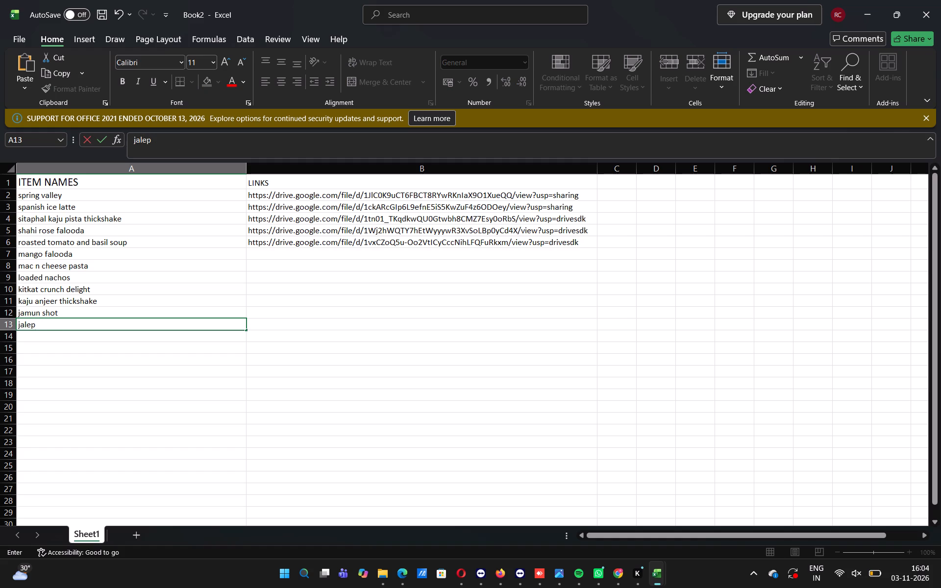
pyautogui.write('eno poppers')
pyautogui.press('Return')
pyautogui.write('irish coffee')
pyautogui.press('Return')
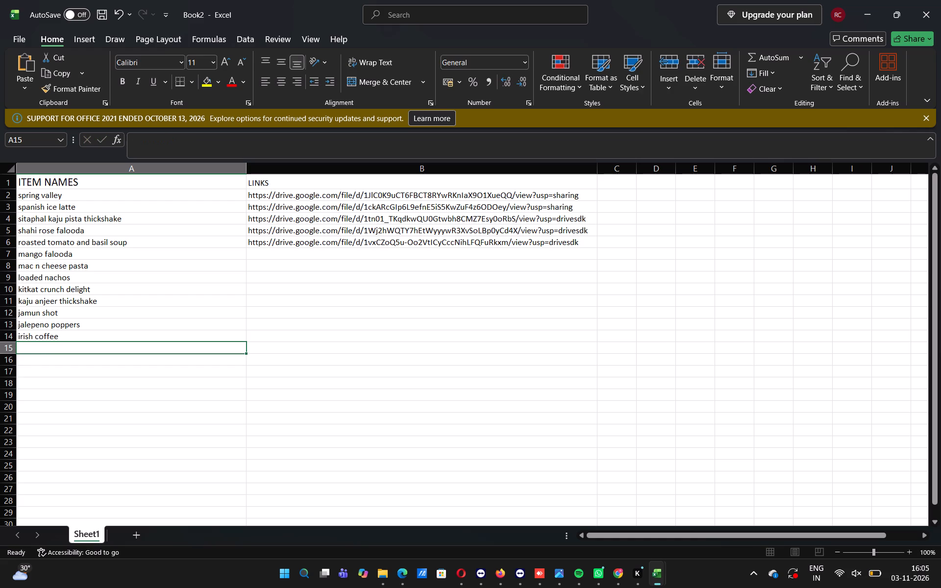
pyautogui.write('hot chocolate')
pyautogui.press('Return')
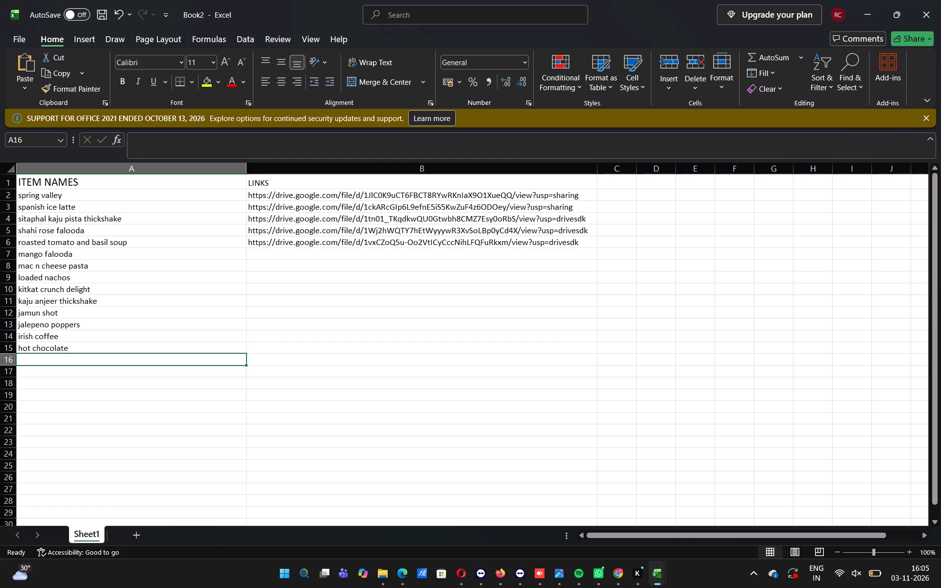
# Enter the item names "grill vegetable crispy bowl", "french fries" and "crispy paneer bowl" in cells A16 to A18.
pyautogui.write('grill vegetable crispy')
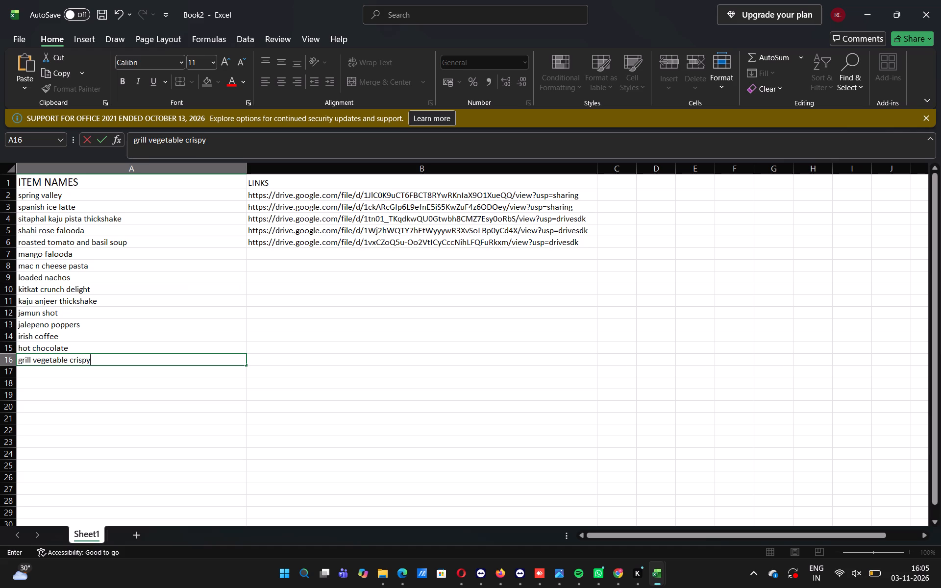
pyautogui.press('space')
pyautogui.write('bowl')
pyautogui.press('Return')
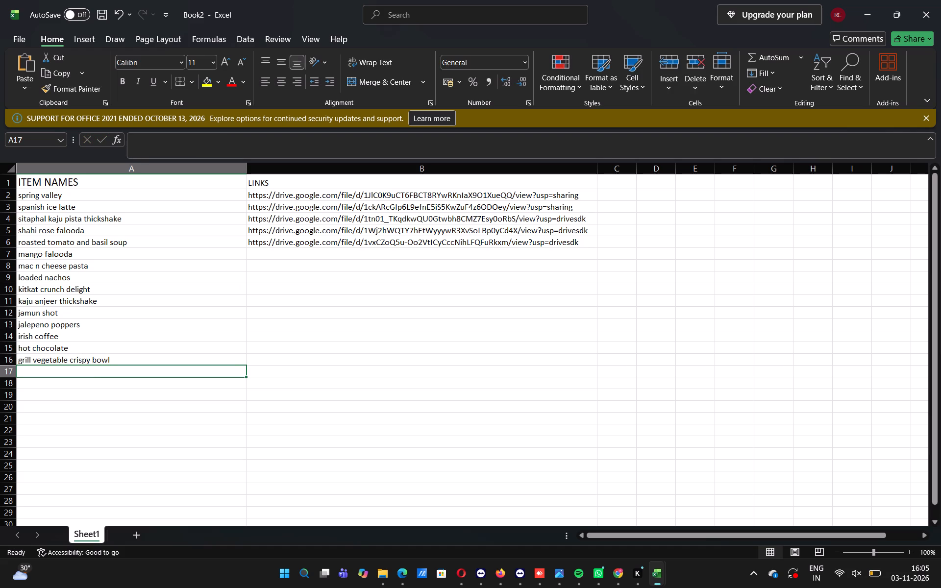
pyautogui.write('french fries')
pyautogui.press('Return')
pyautogui.write('crispy p')
pyautogui.write('aneer')
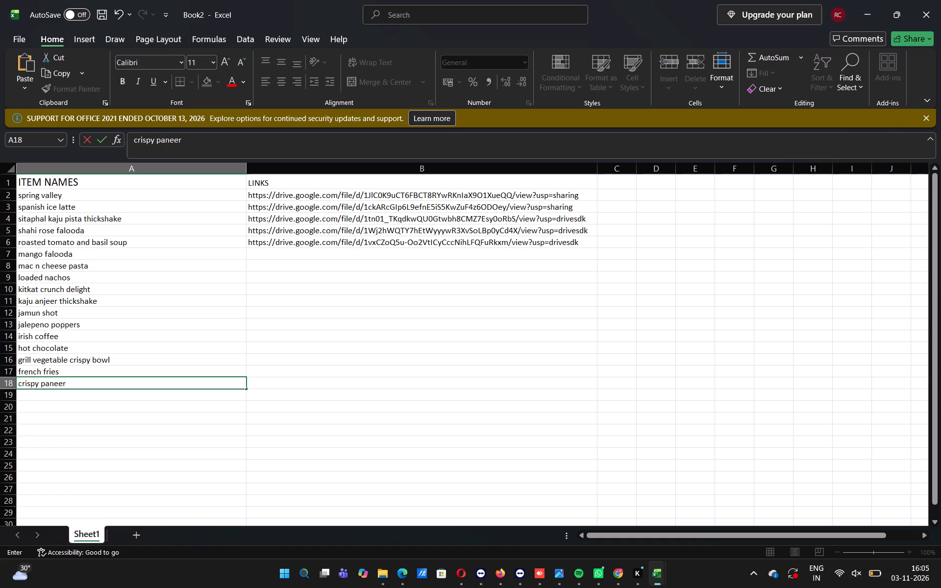
pyautogui.press('space')
pyautogui.write('bowl')
pyautogui.press('Return')
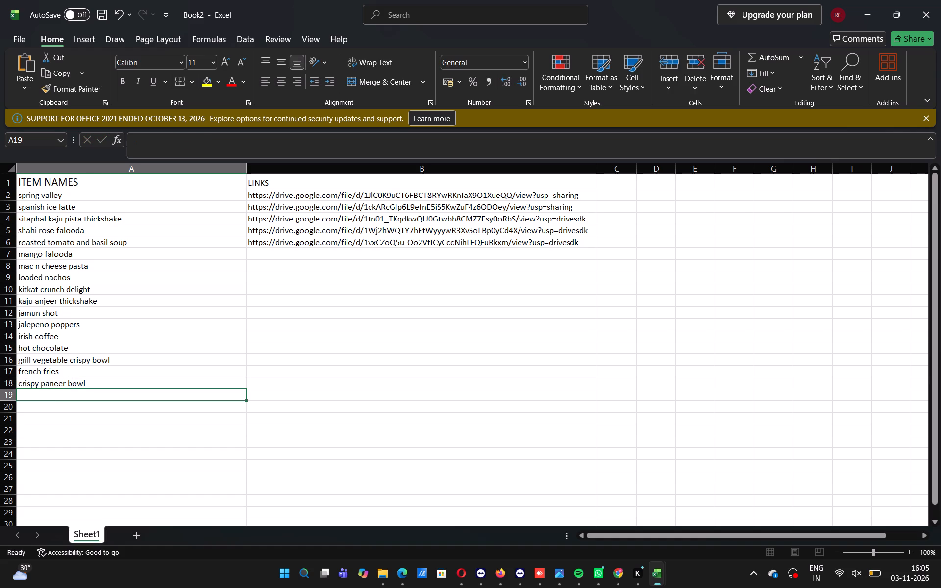
# Enter the item names "choco frappe", "cheesy nachos" and "cheesy french fries" in cells A19 to A21.
pyautogui.write('choco')
pyautogui.press('space')
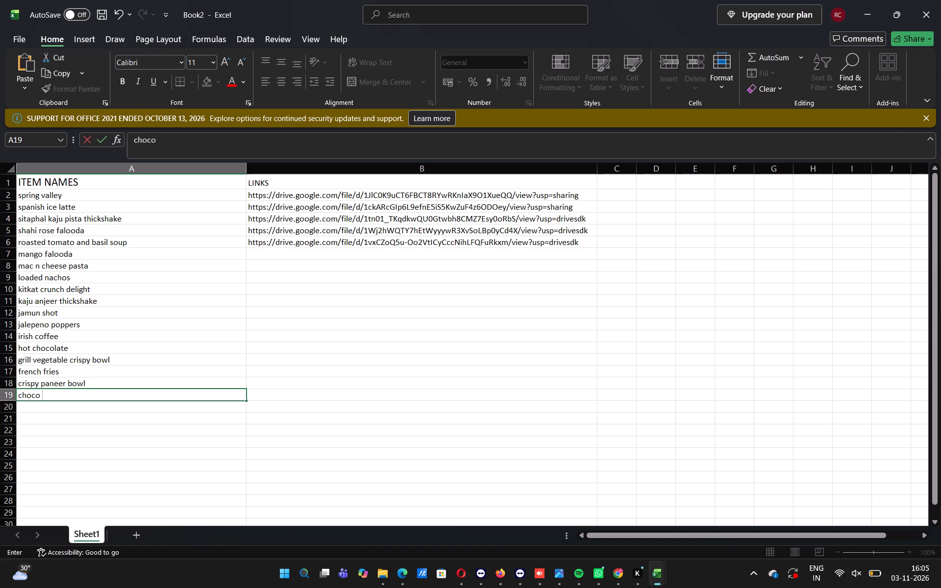
pyautogui.write('frappe')
pyautogui.press('Return')
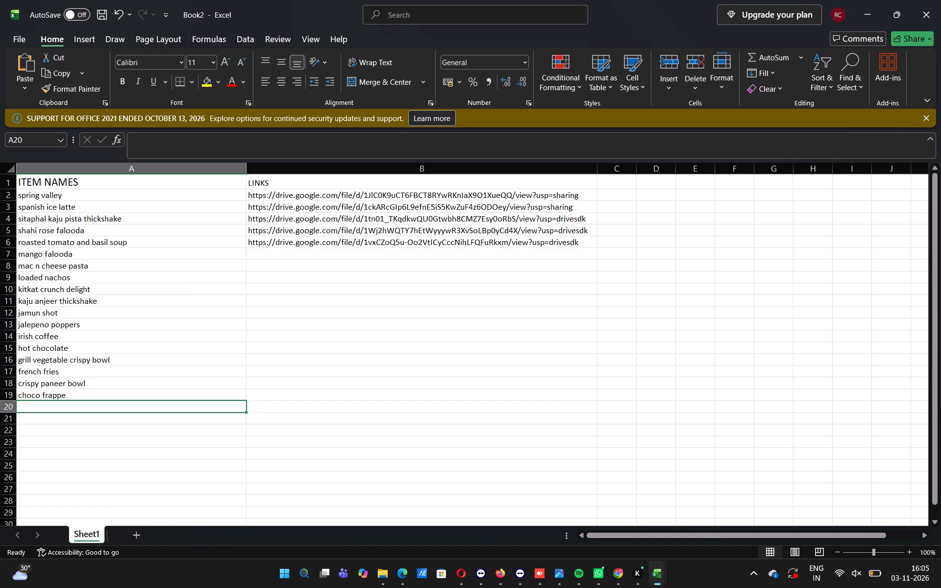
pyautogui.write('cheesy nachos')
pyautogui.press('space')
pyautogui.press('Return')
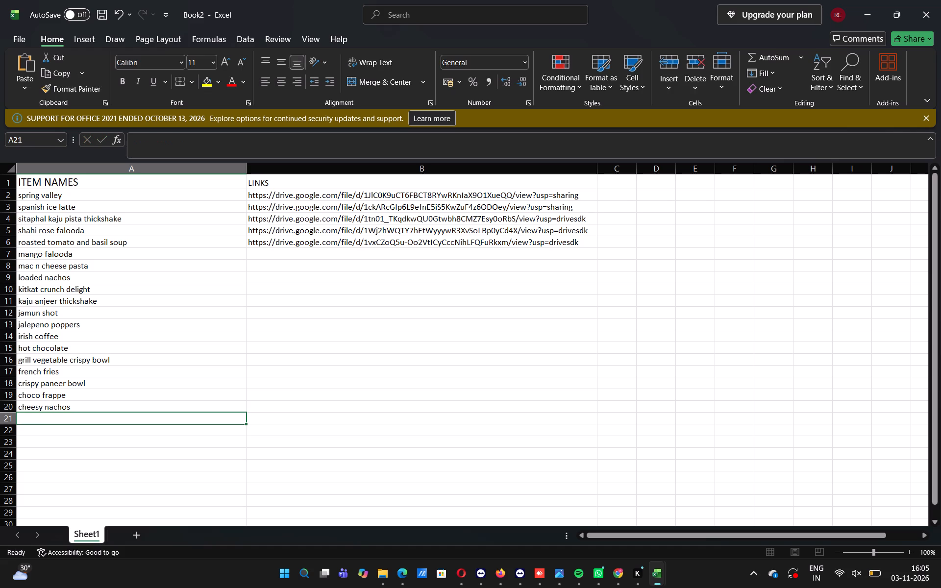
pyautogui.write('cheesy french fries')
pyautogui.press('Return')
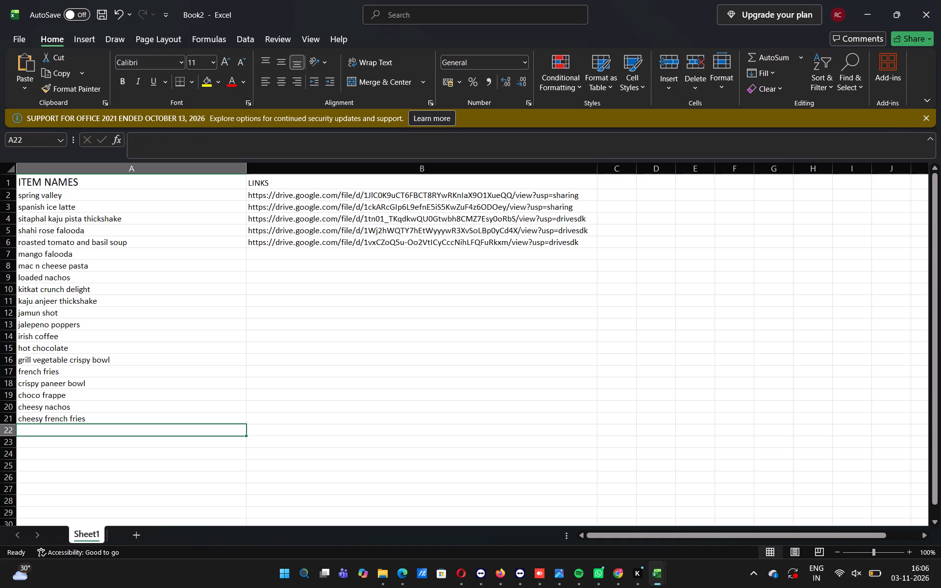
# Enter the item names "caramel biscoff crunch" in A22 and "café mocha'" in A23.
pyautogui.write('cr=')
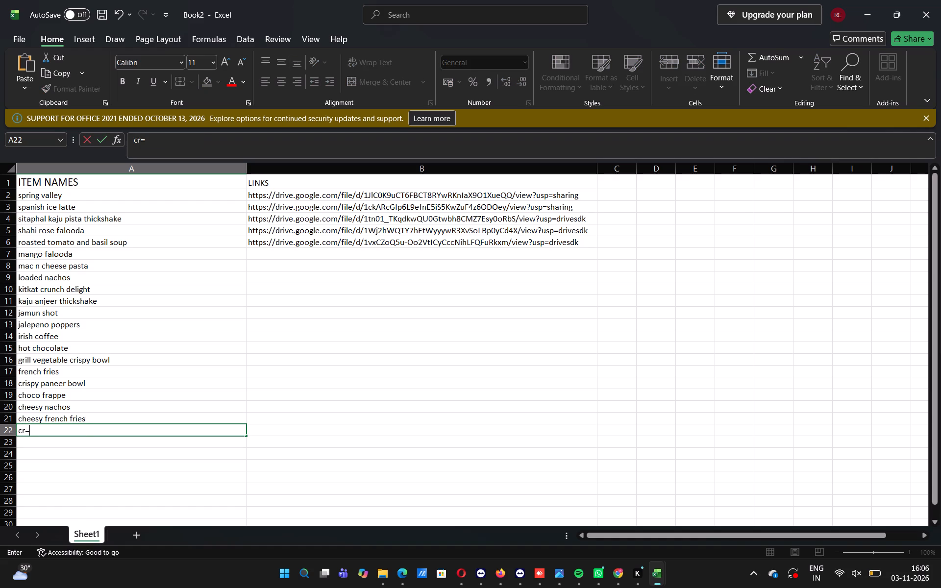
pyautogui.press('BackSpace')
pyautogui.press('BackSpace')
pyautogui.write('aramel biscoff crunch')
pyautogui.press('Return')
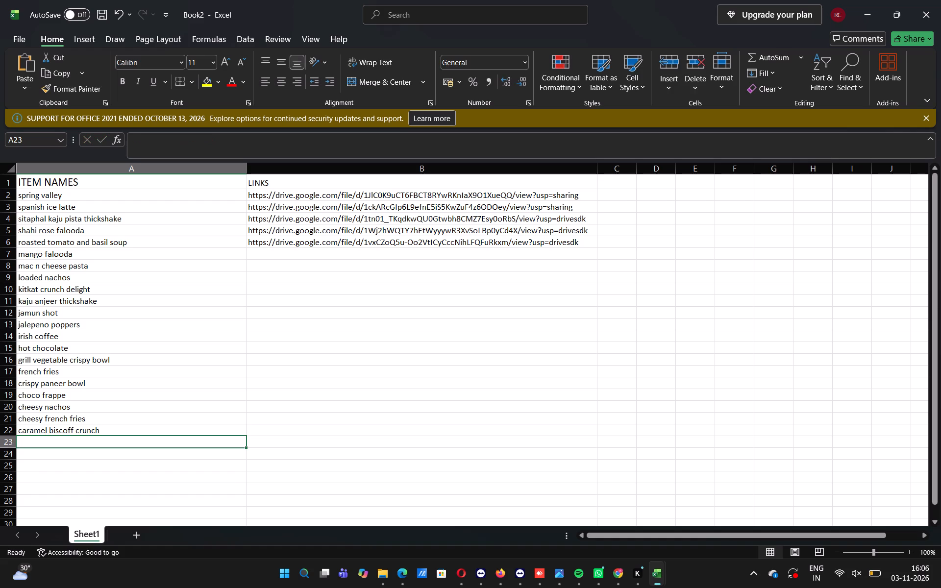
pyautogui.write("cafe mocha'")
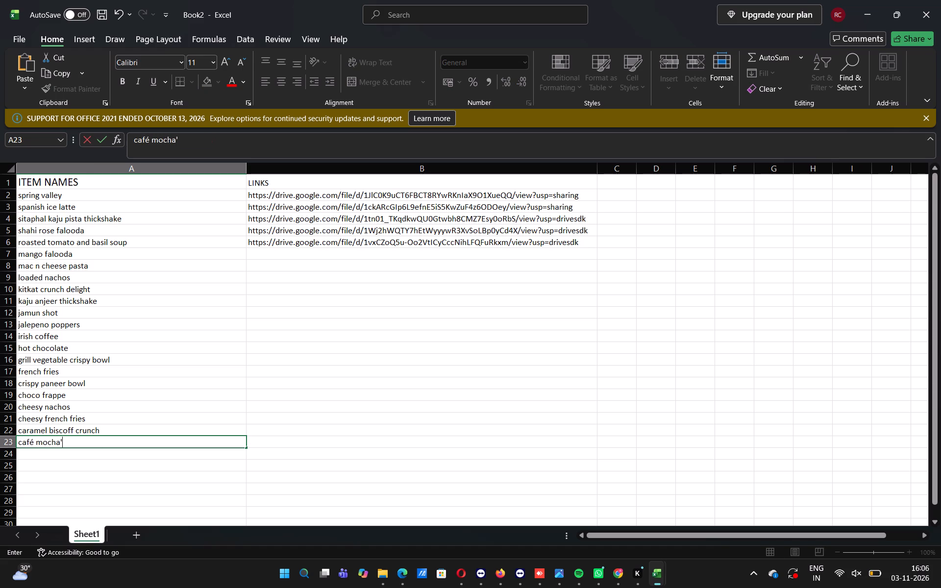
pyautogui.press('Return')
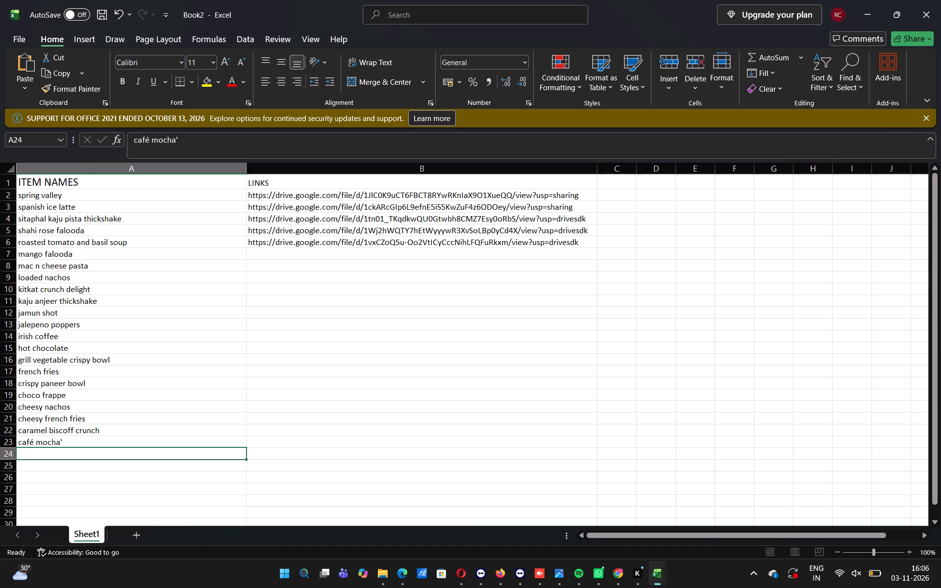
# Enter the item names "blue curacao mojito" in A24 and "abc juice" in A25.
pyautogui.write('blue')
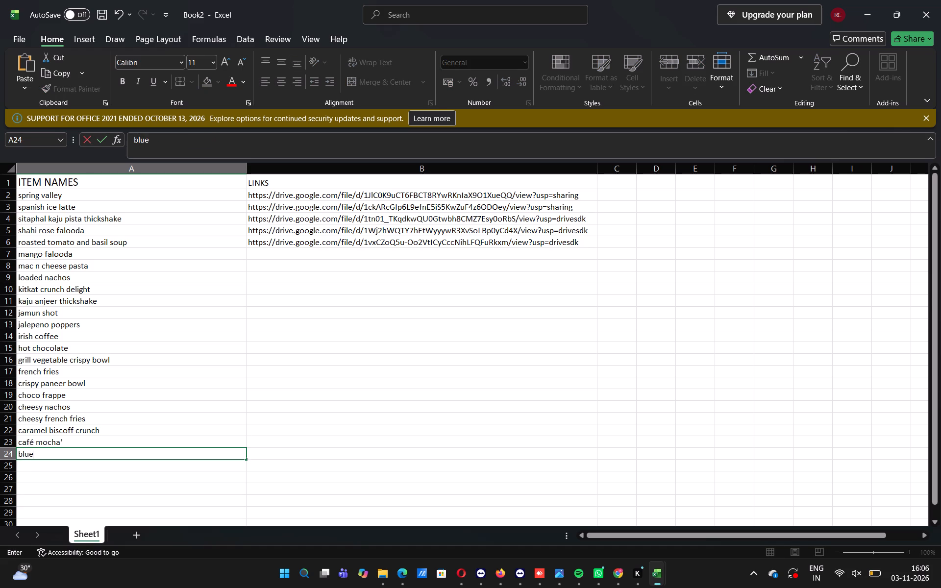
pyautogui.press('space')
pyautogui.write('cur')
pyautogui.write('ac')
pyautogui.write('ao moji')
pyautogui.write('to')
pyautogui.press('Return')
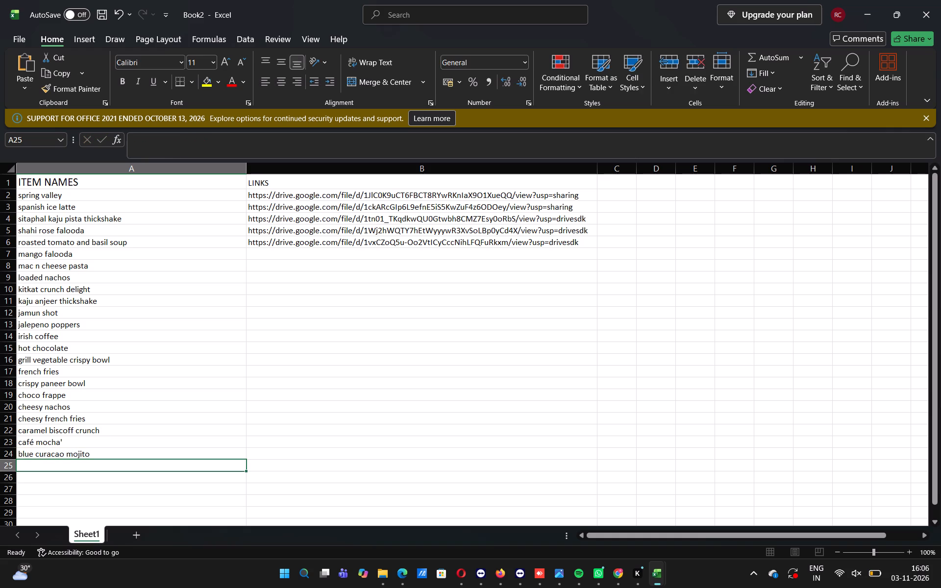
pyautogui.write('abc')
pyautogui.press('space')
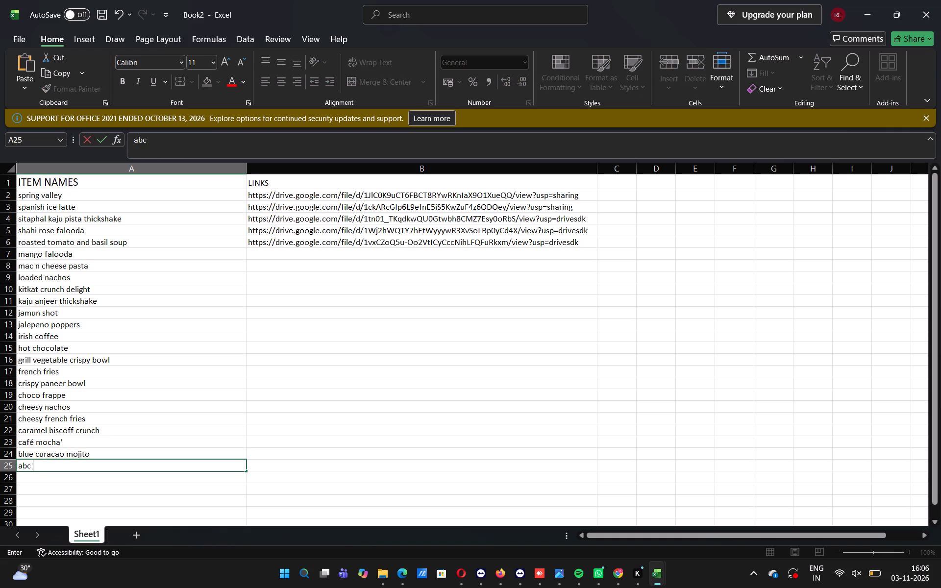
pyautogui.press('space')
pyautogui.write('juice')
pyautogui.press('space')
pyautogui.press('Return')
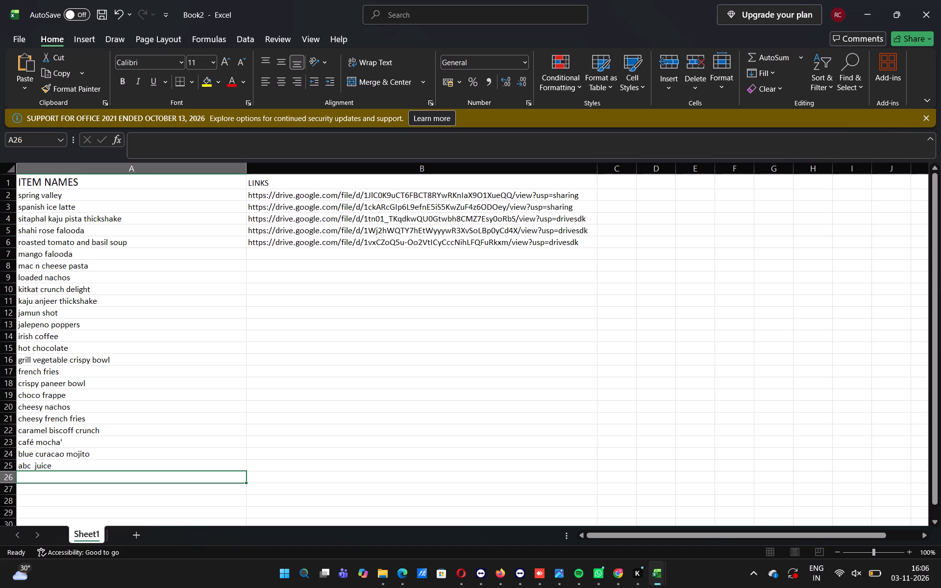
# Select the empty cell B7 under the LINKS heading, in the mango falooda row.
pyautogui.click(270, 256)
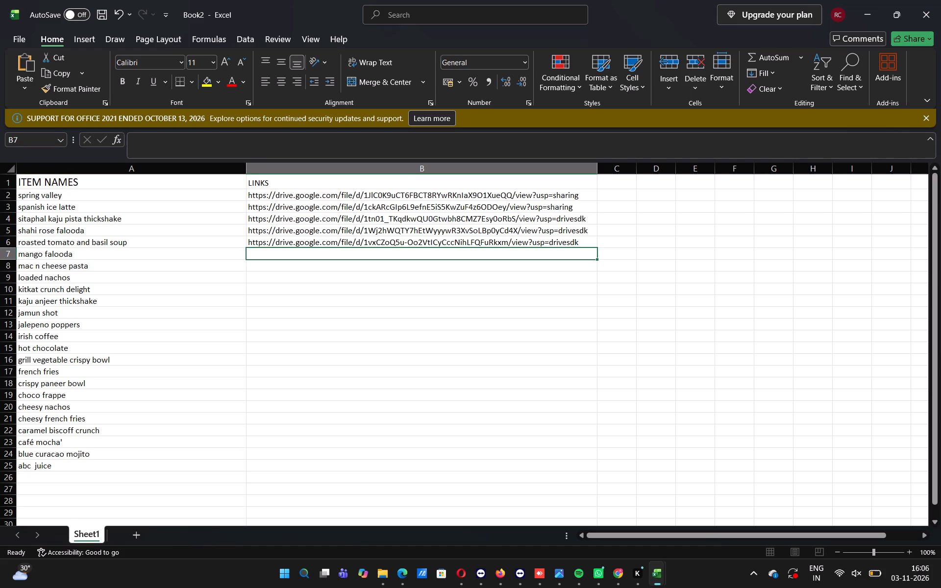
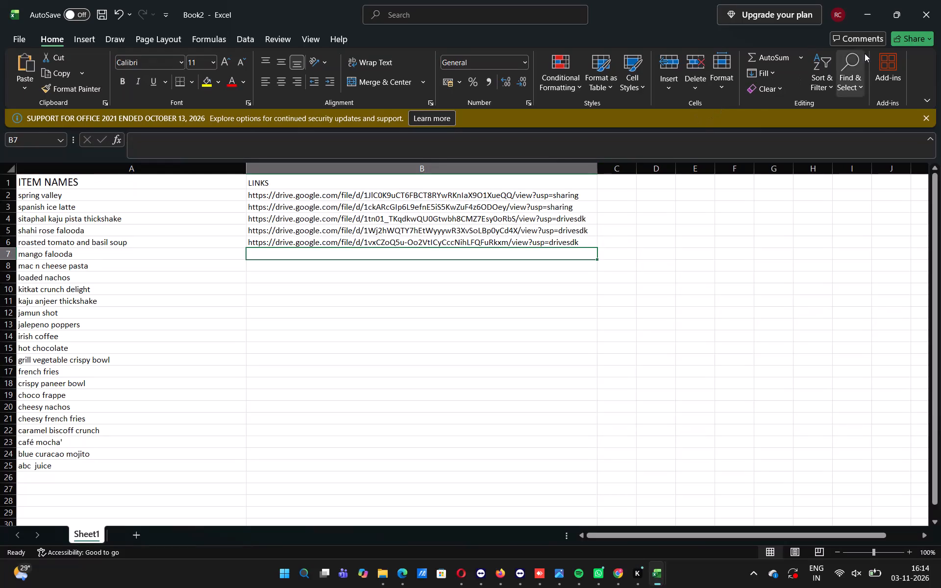
# Leave the Book2 workbook and switch to the Vamaship All Shipments page in Microsoft Edge.
pyautogui.click(861, 15)
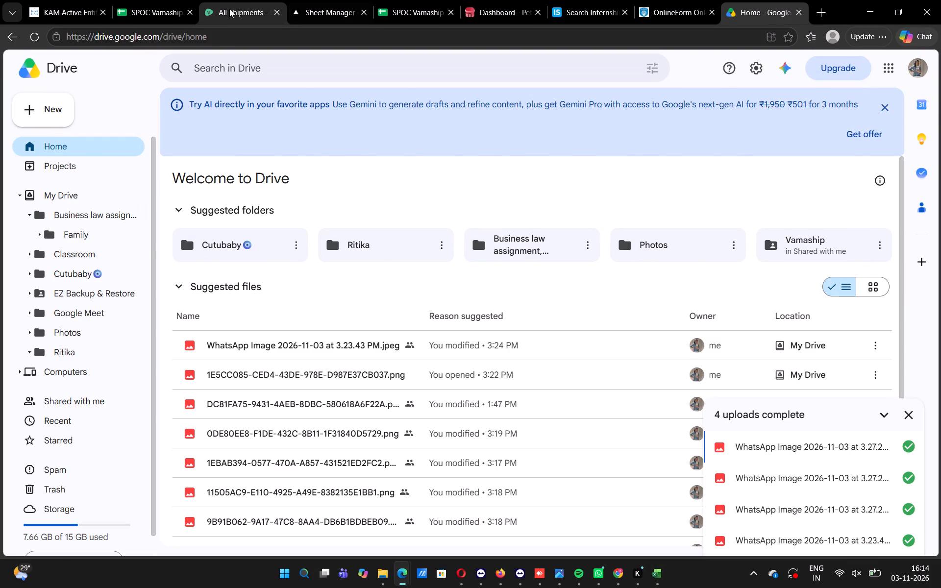
pyautogui.click(229, 9)
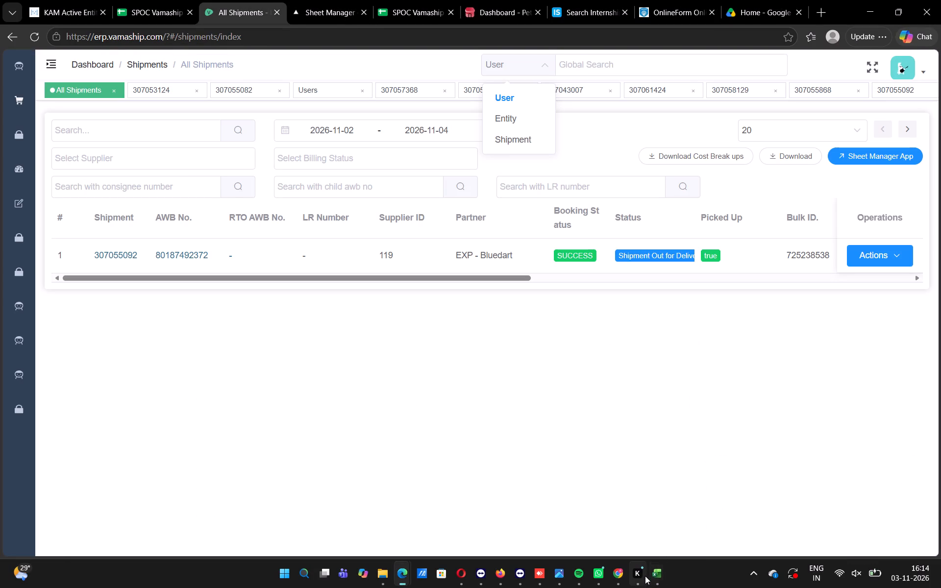
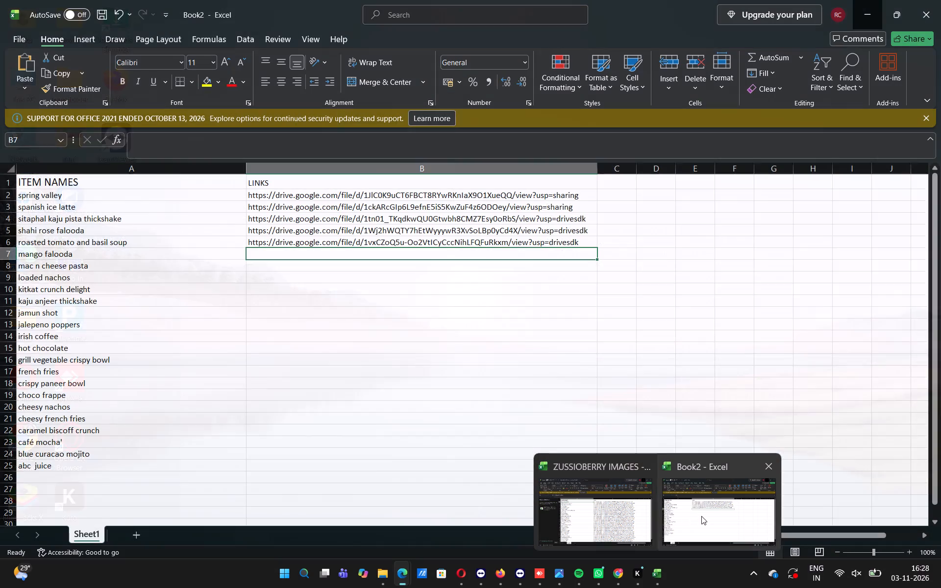
# Switch back to the Book2 workbook in Excel and select the mango falooda item name cell.
pyautogui.click(701, 516)
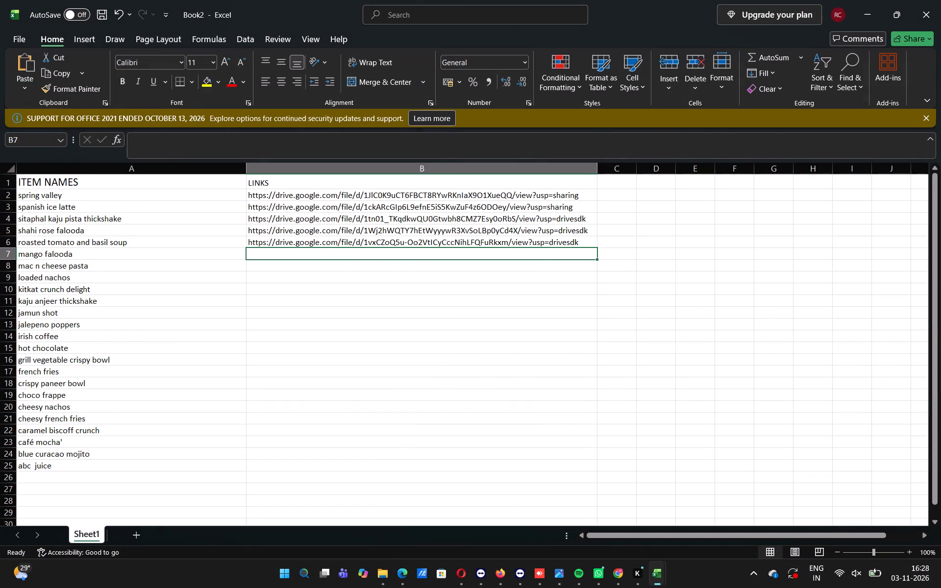
pyautogui.click(111, 299)
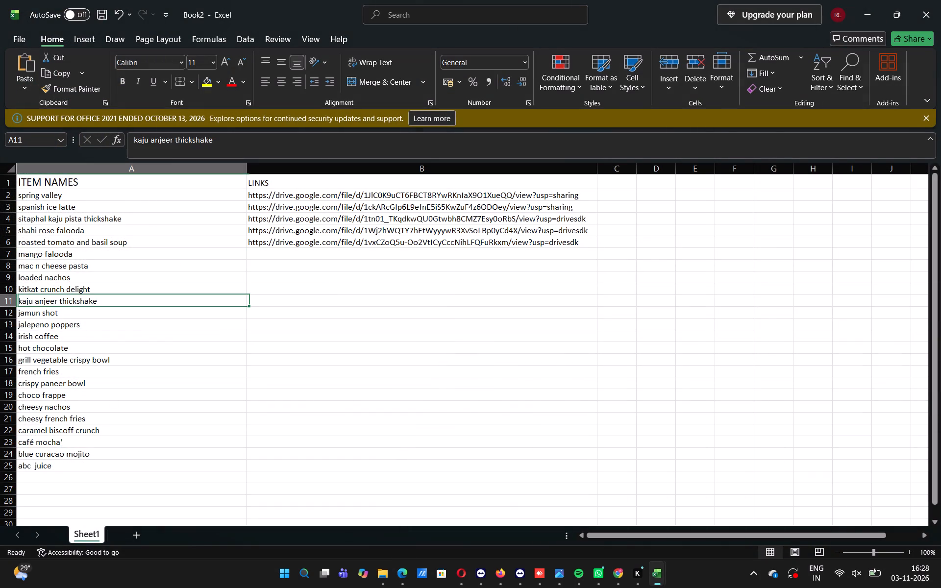
pyautogui.click(129, 255)
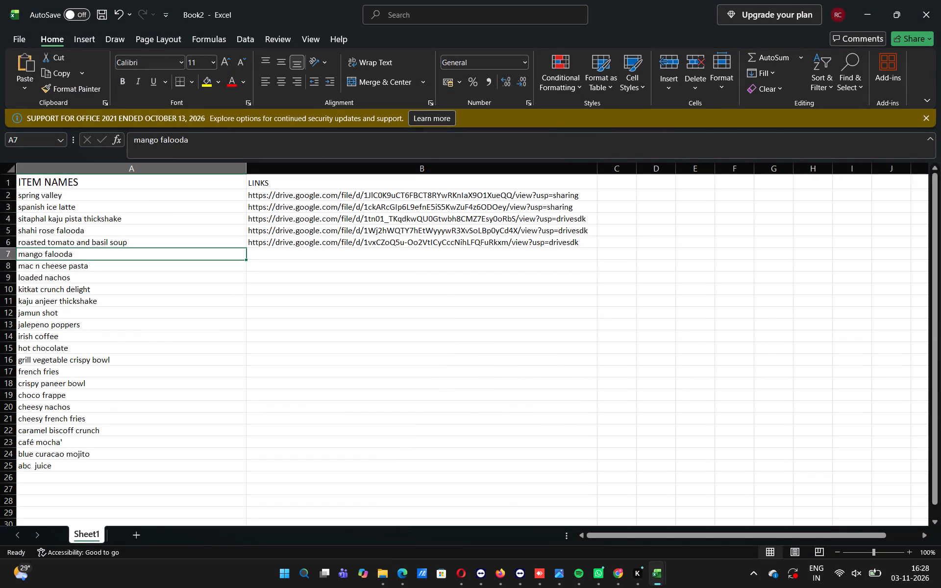
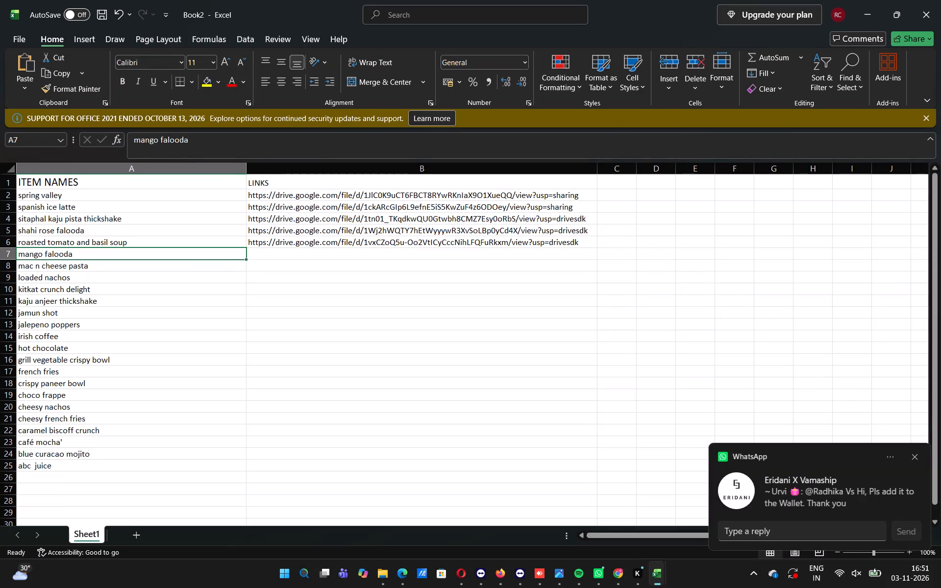
# Select the empty cell B7 in the LINKS column, beside the mango falooda item name.
pyautogui.click(272, 255)
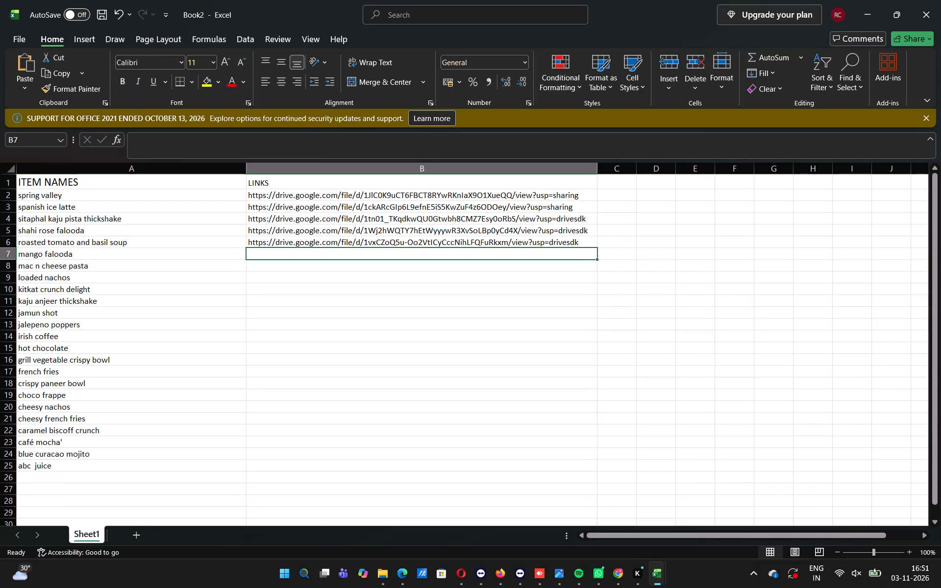
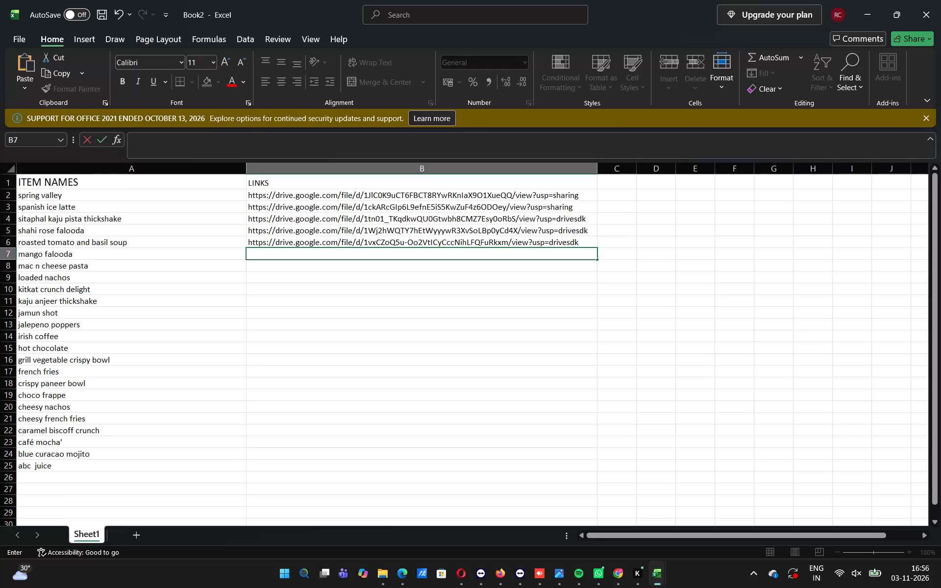
# Complete the entry of the mango falooda Google Drive link in cell B7 of the LINKS column.
pyautogui.click(369, 276)
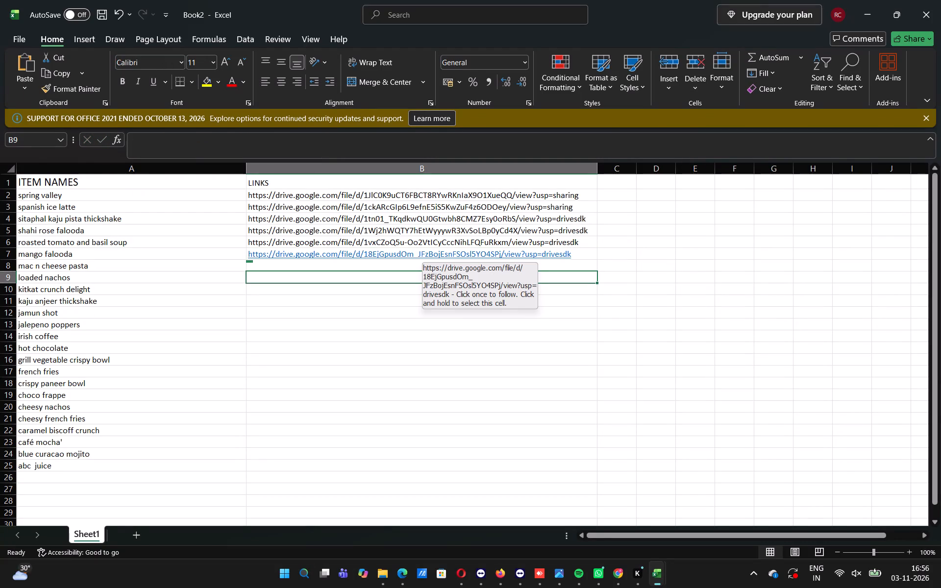
# Open the mango falooda link in cell B7 to check its Drive image, close that page and return to the Book2 workbook.
pyautogui.click(367, 253)
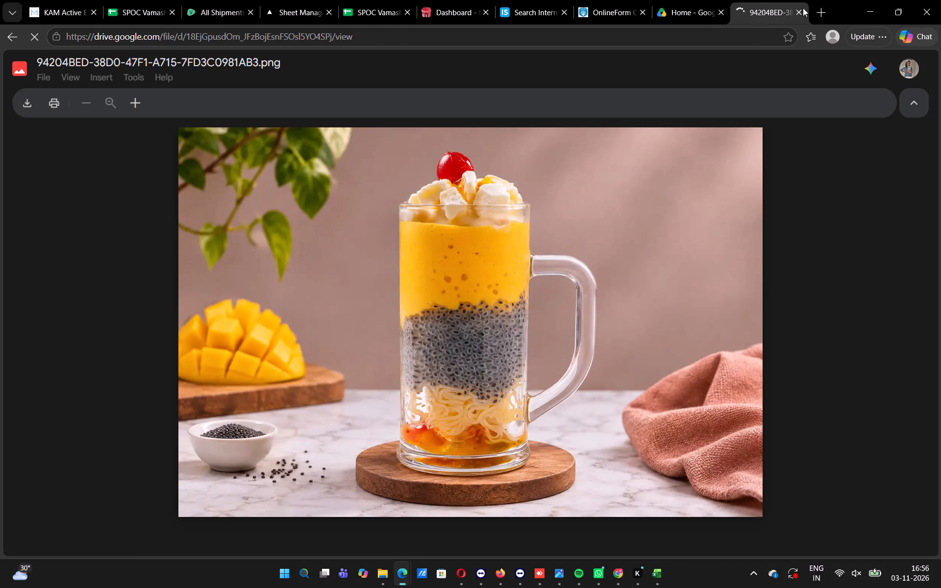
pyautogui.click(794, 14)
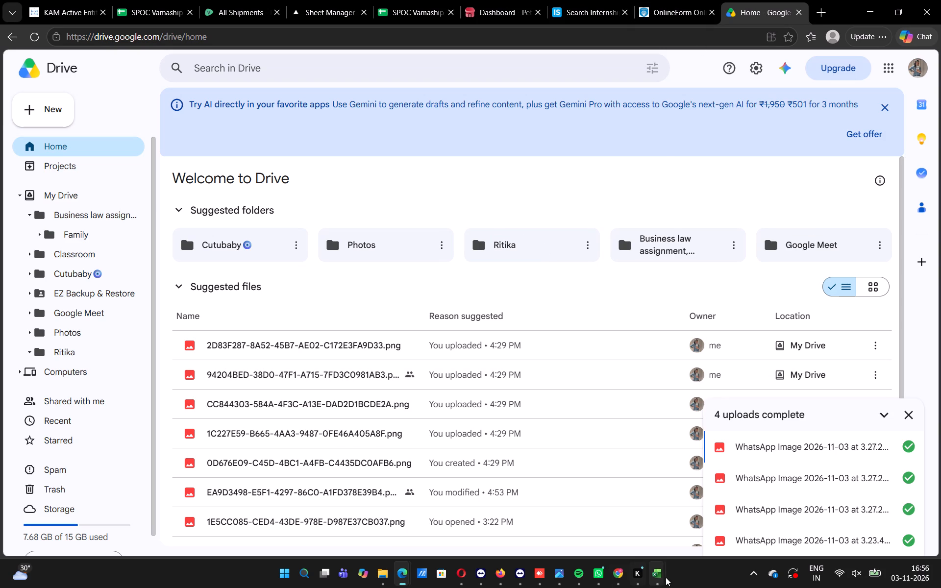
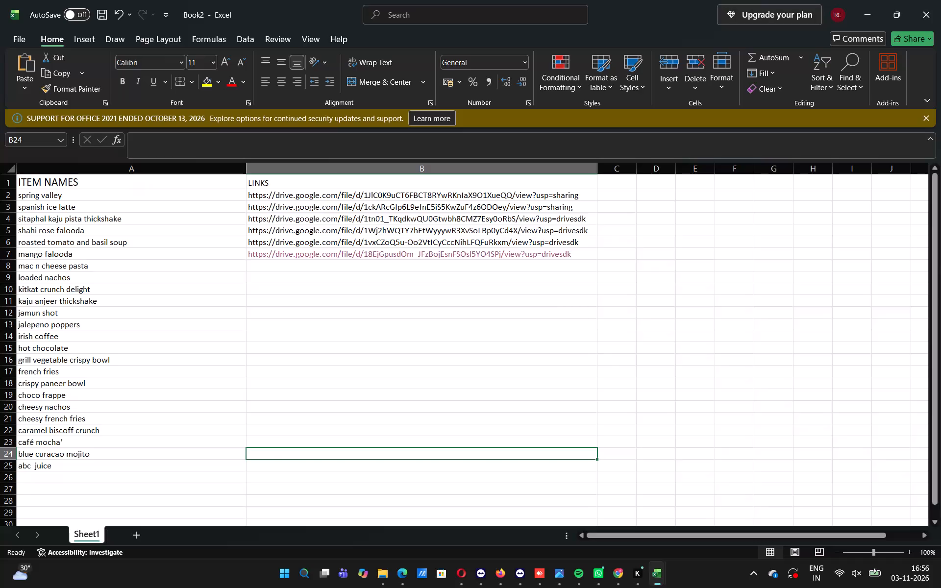
# Paste the copied Google Drive link into cell B24 of the LINKS column, in the blue curacao mojito row.
pyautogui.hotkey('ctrl', 'v')
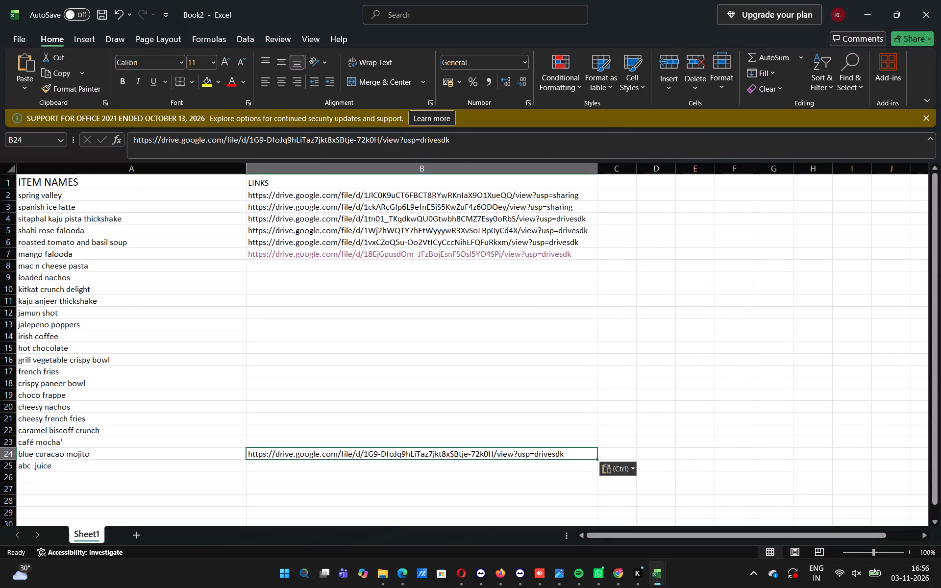
# Select the empty cell B8 in the LINKS column, in the mac n cheese pasta row.
pyautogui.click(260, 440)
pyautogui.click(270, 265)
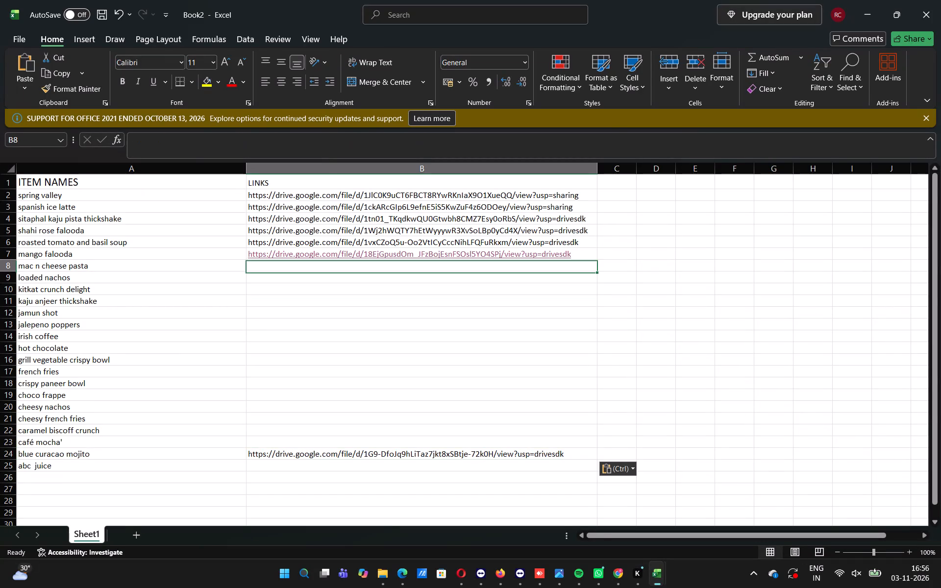
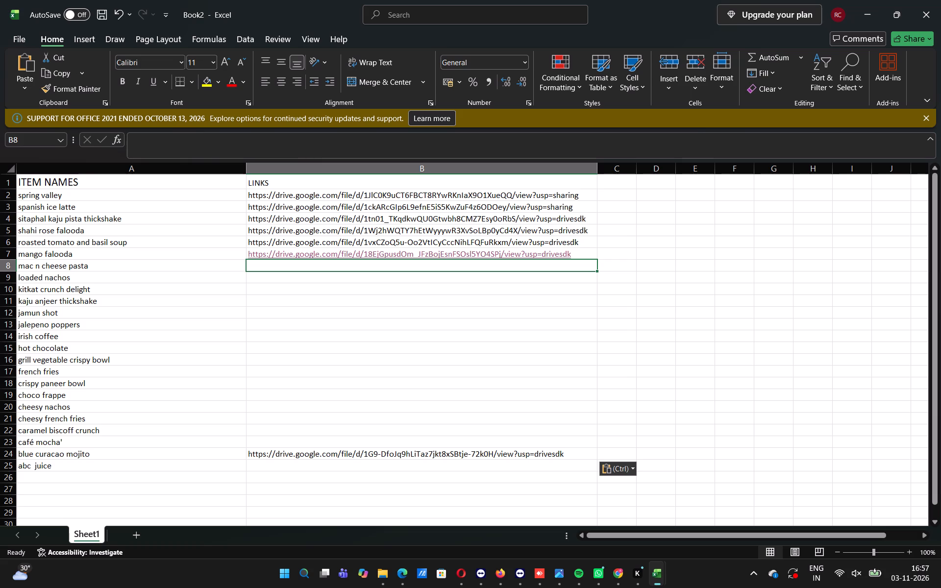
# Select the empty cell B17 in the LINKS column, in the french fries row.
pyautogui.click(418, 369)
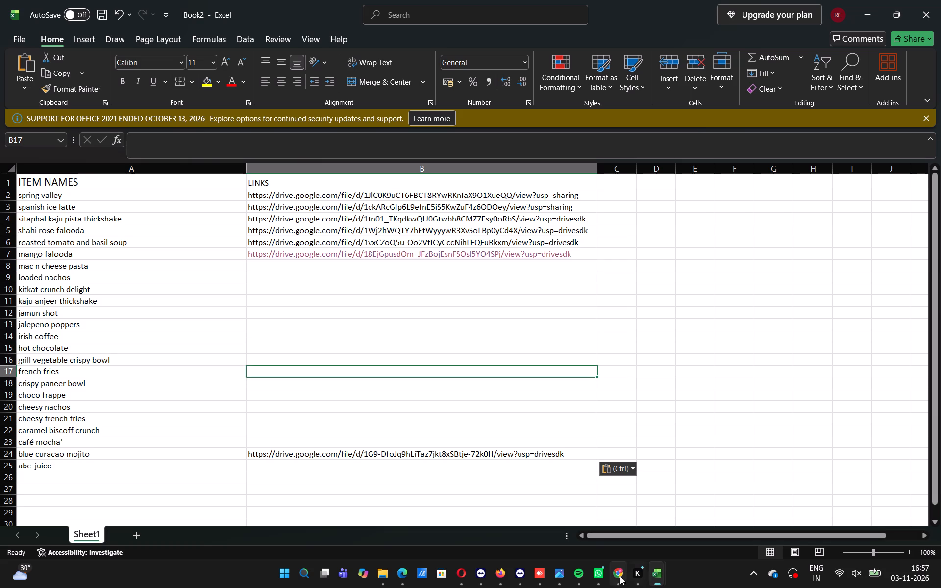
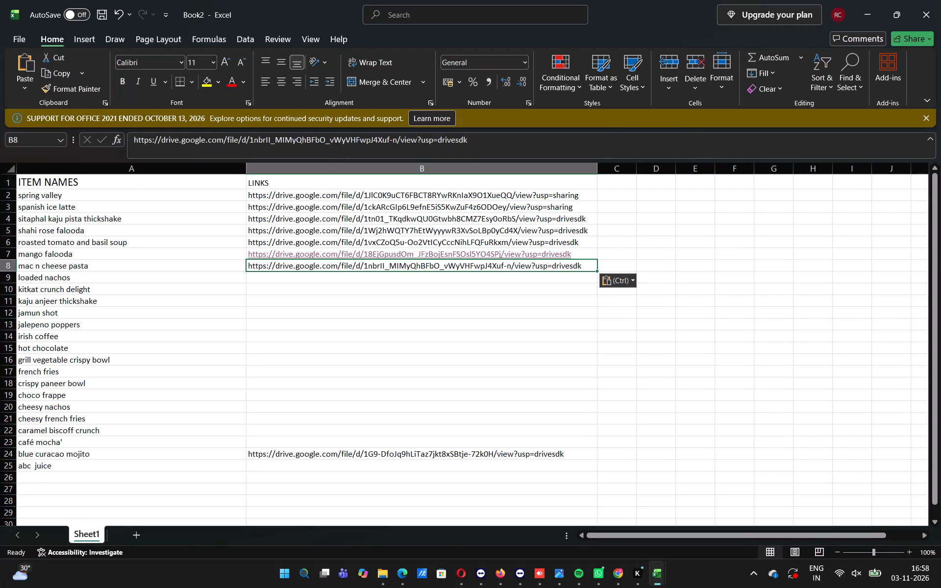
# Select the empty cell B9 under the LINKS heading, in the loaded nachos row.
pyautogui.click(441, 276)
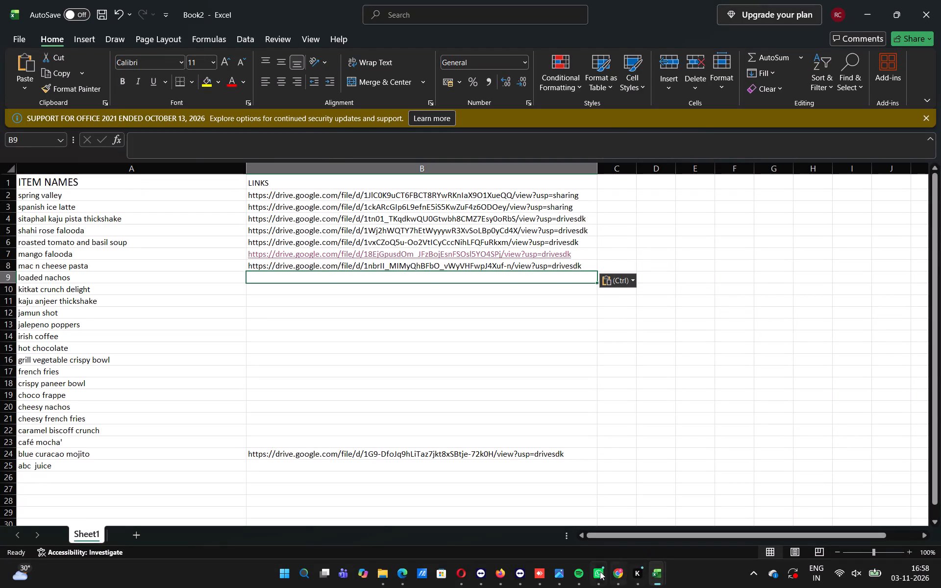
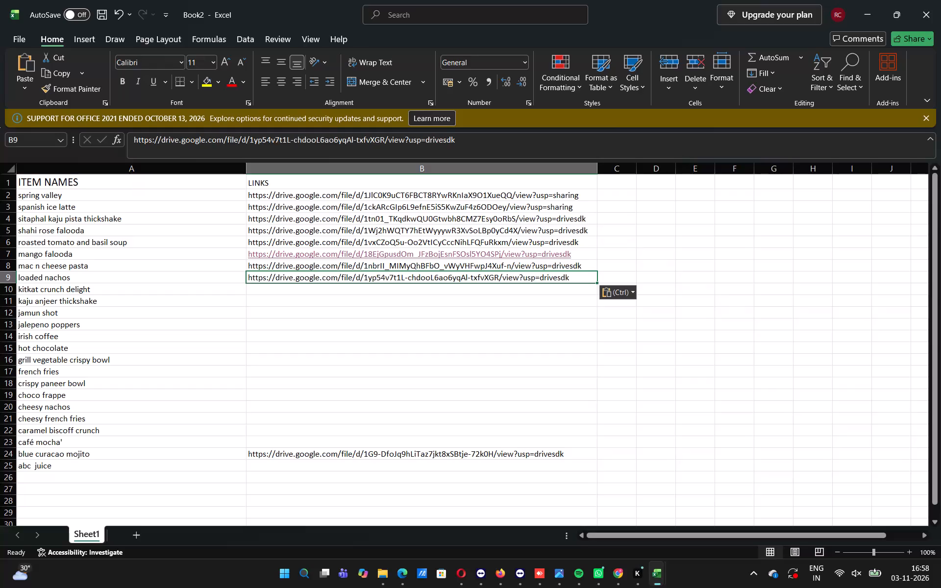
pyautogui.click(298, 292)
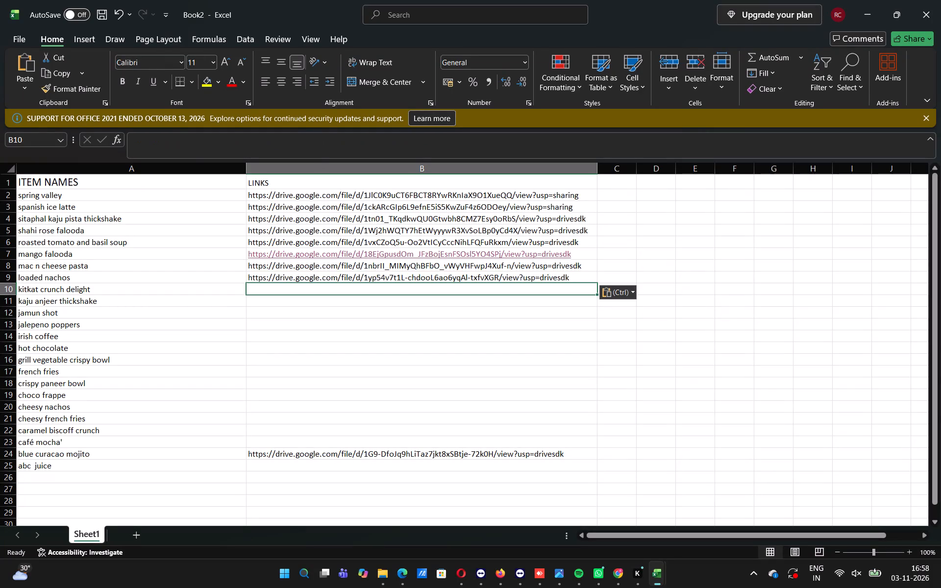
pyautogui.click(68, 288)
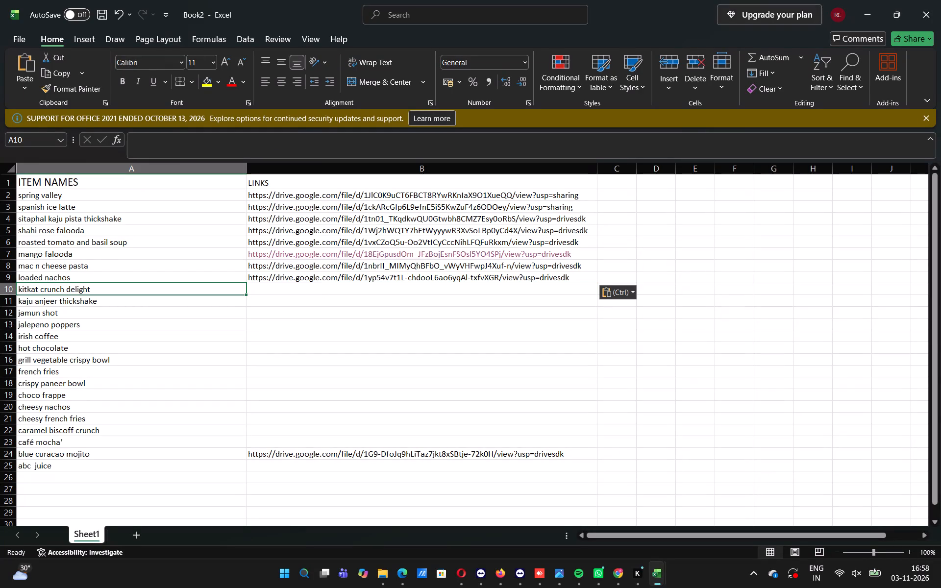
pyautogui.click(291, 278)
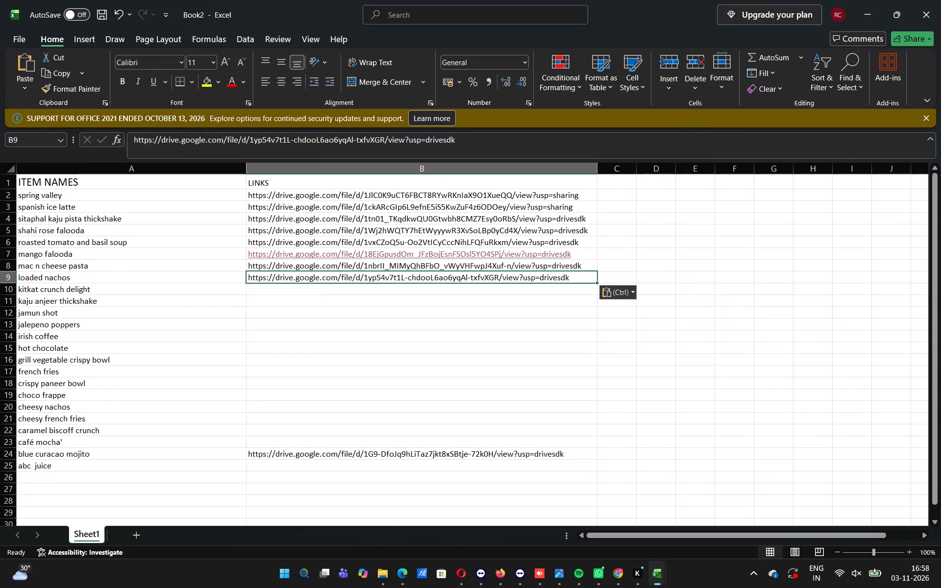
# Re-enter the mac n cheese pasta Google Drive address in cell B8 so it turns into a live hyperlink.
pyautogui.click(290, 266)
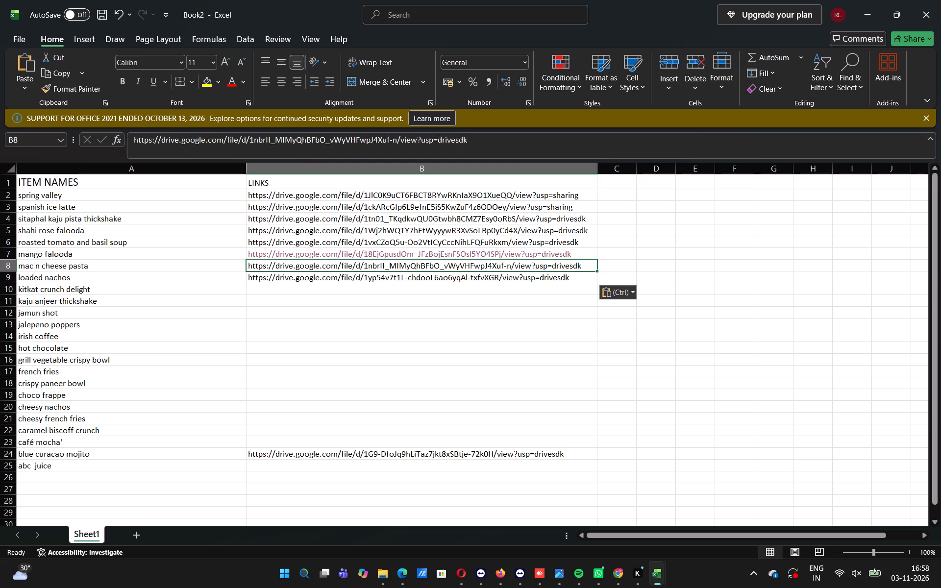
pyautogui.click(290, 266)
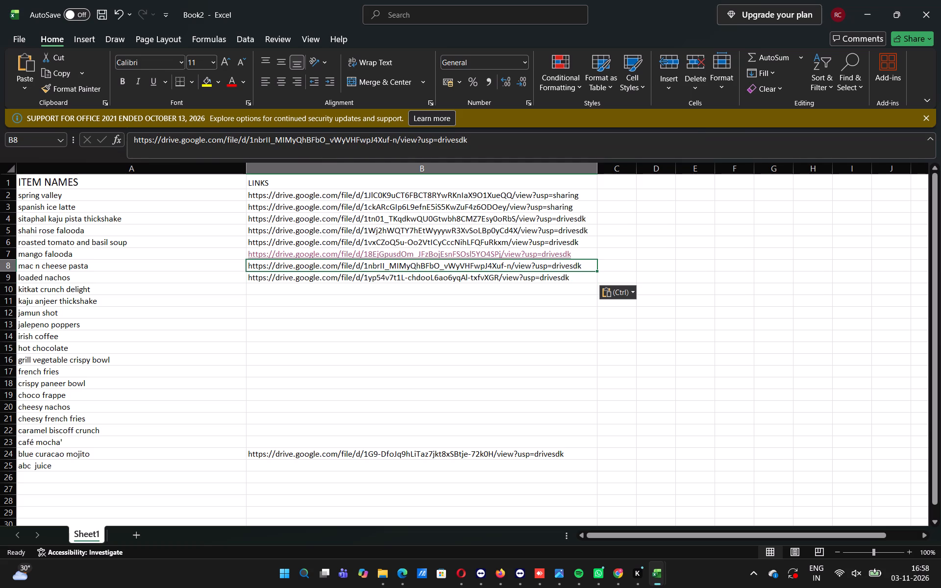
pyautogui.click(304, 268)
pyautogui.doubleClick(304, 268)
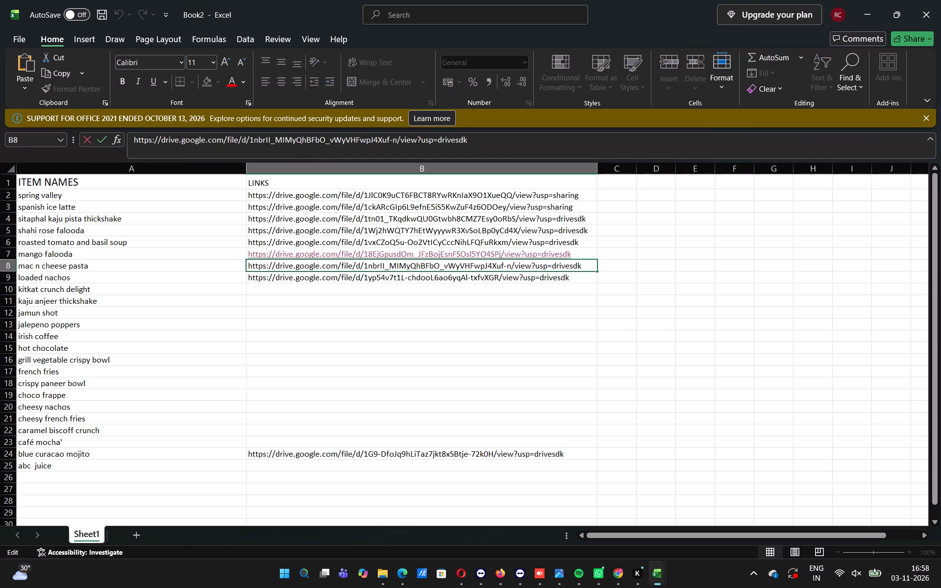
pyautogui.click(321, 306)
# Open the mac n cheese pasta Google Drive link from cell B8 to check its image.
pyautogui.click(343, 264)
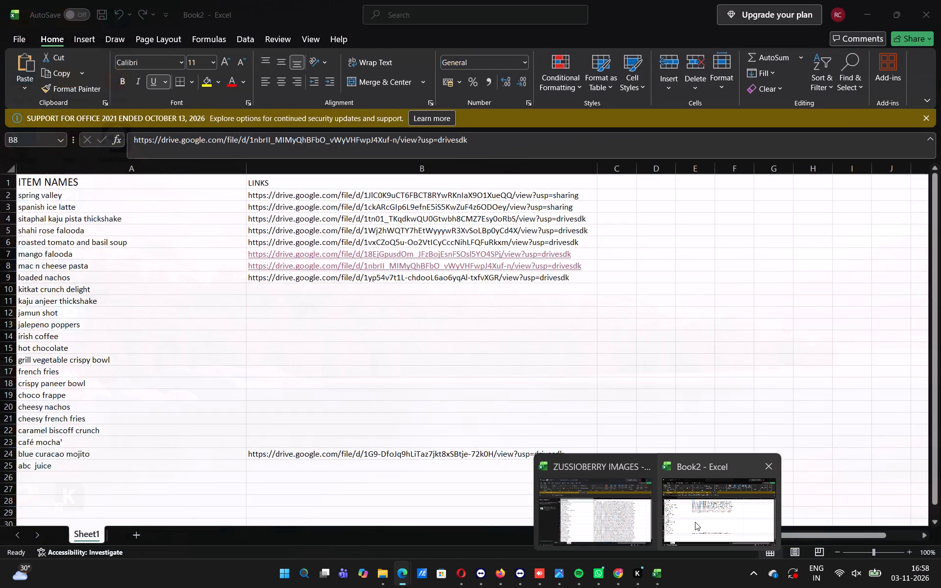
# Return to the Book2 workbook in Excel and select cell B10, the LINKS entry for kitkat crunch delight.
pyautogui.click(695, 522)
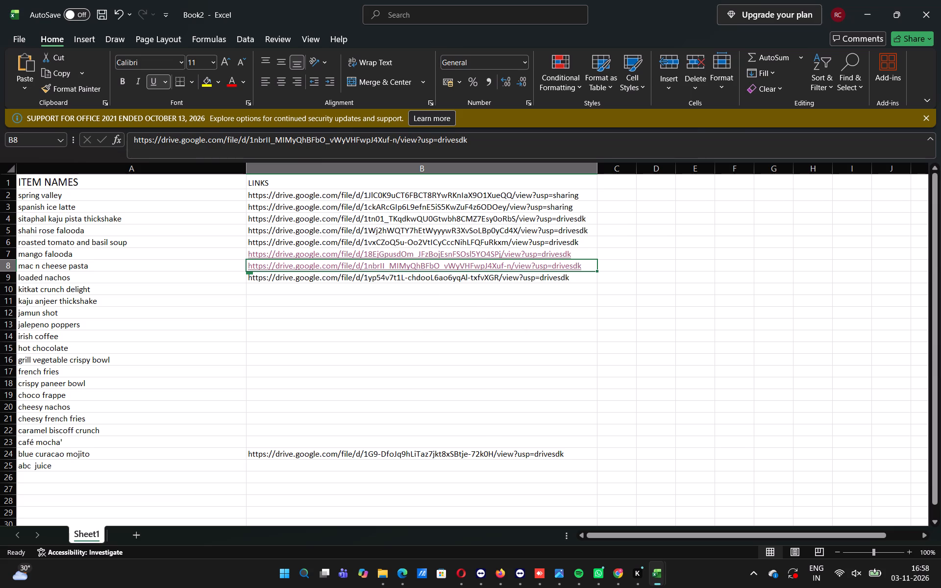
pyautogui.click(272, 285)
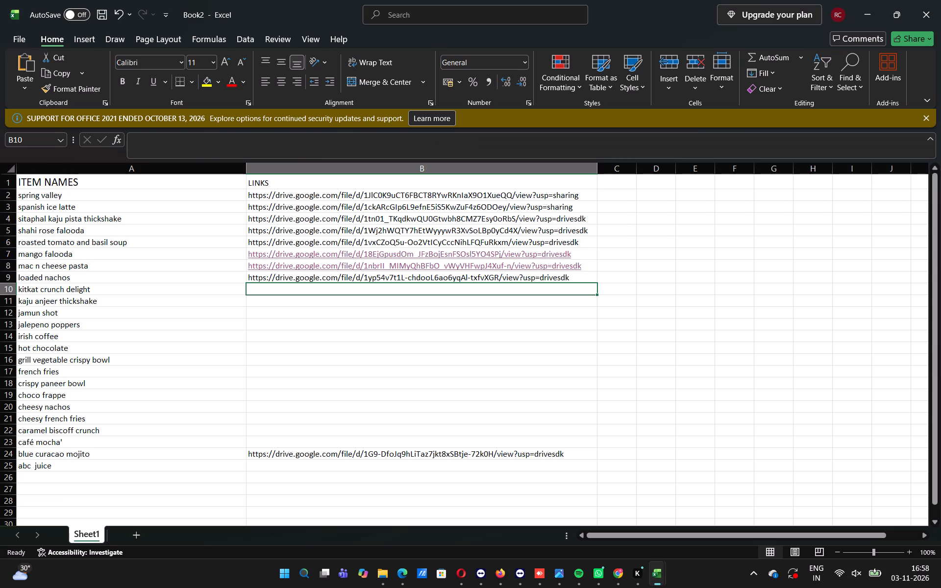
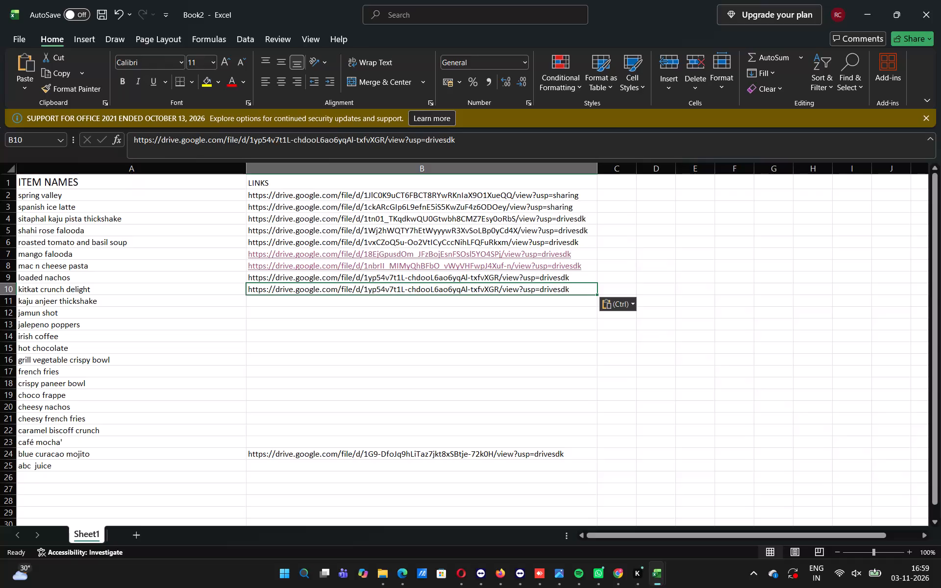
# Select the empty cell B11, the LINKS entry for kaju anjeer thickshake.
pyautogui.click(325, 302)
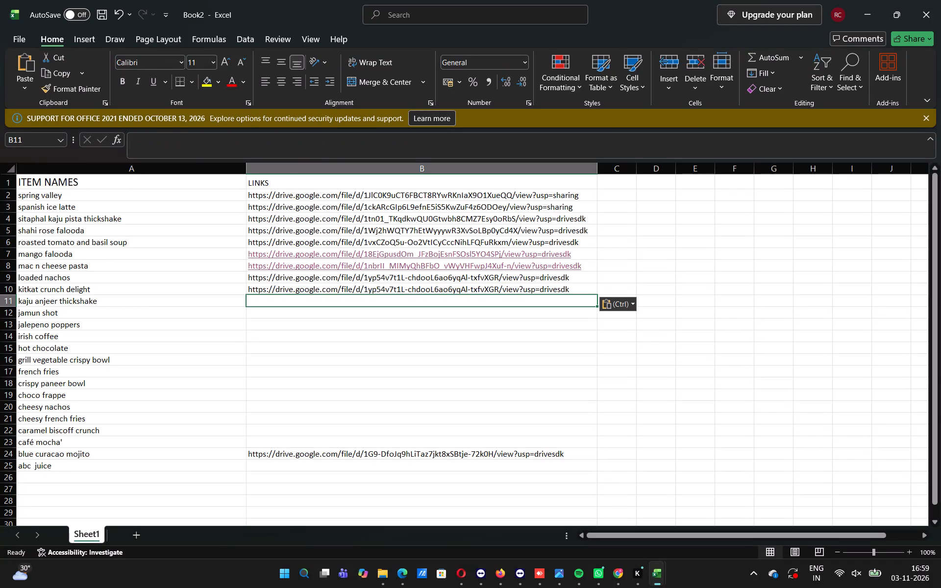
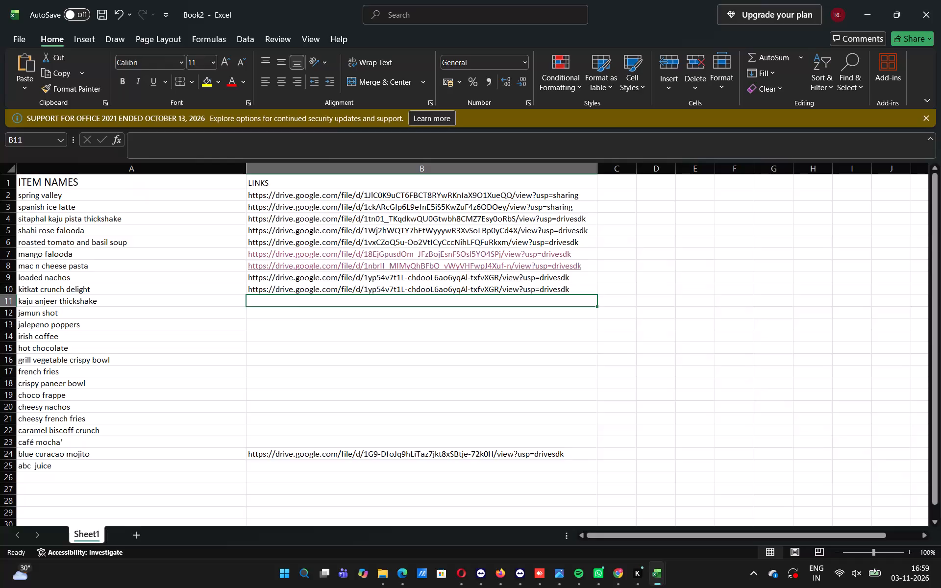
# Paste the copied Google Drive link for kaju anjeer thickshake into cell B11 of the LINKS column.
pyautogui.hotkey('ctrl', 'v')
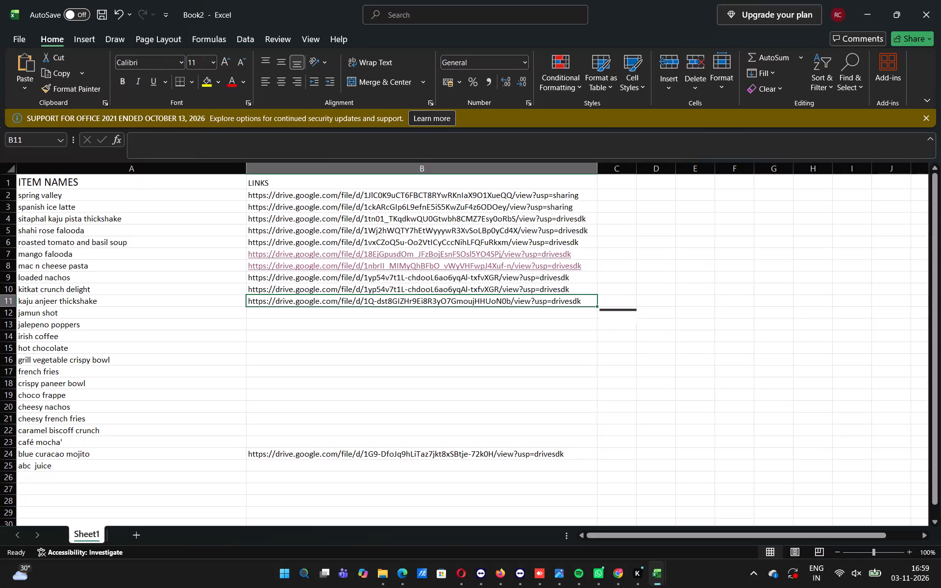
pyautogui.press('Return')
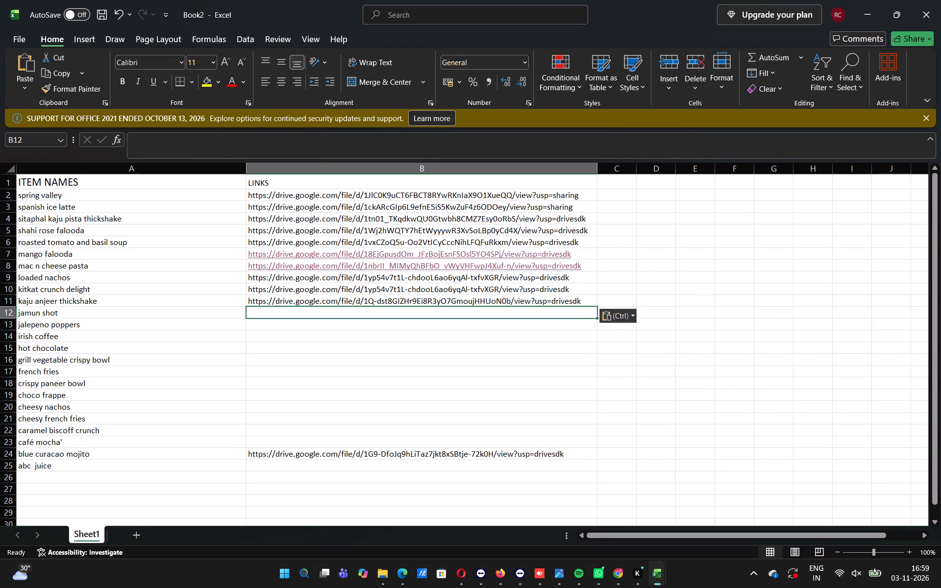
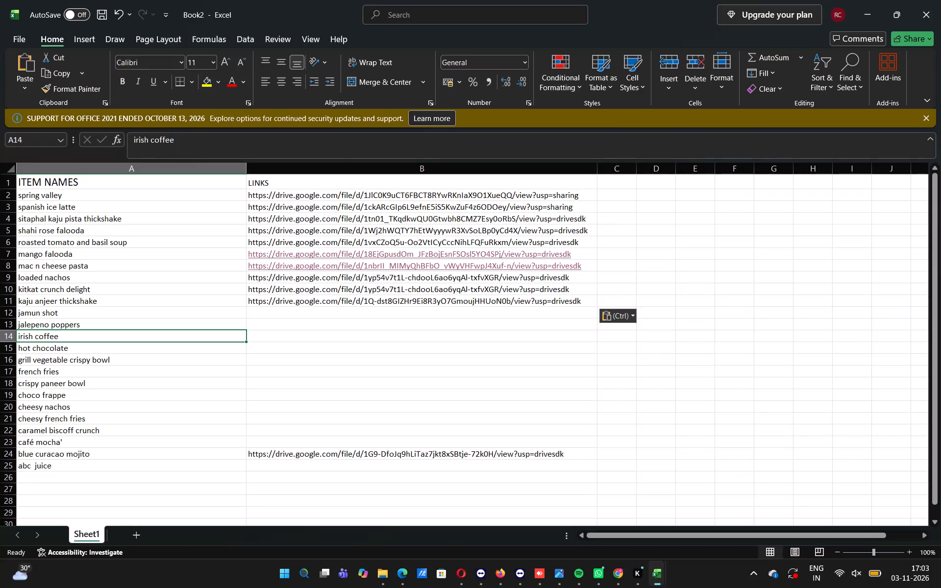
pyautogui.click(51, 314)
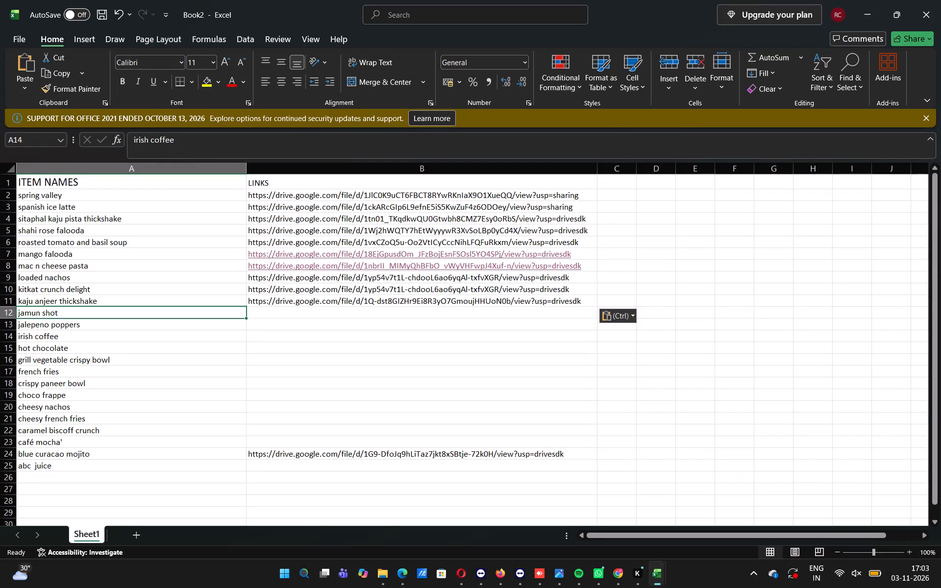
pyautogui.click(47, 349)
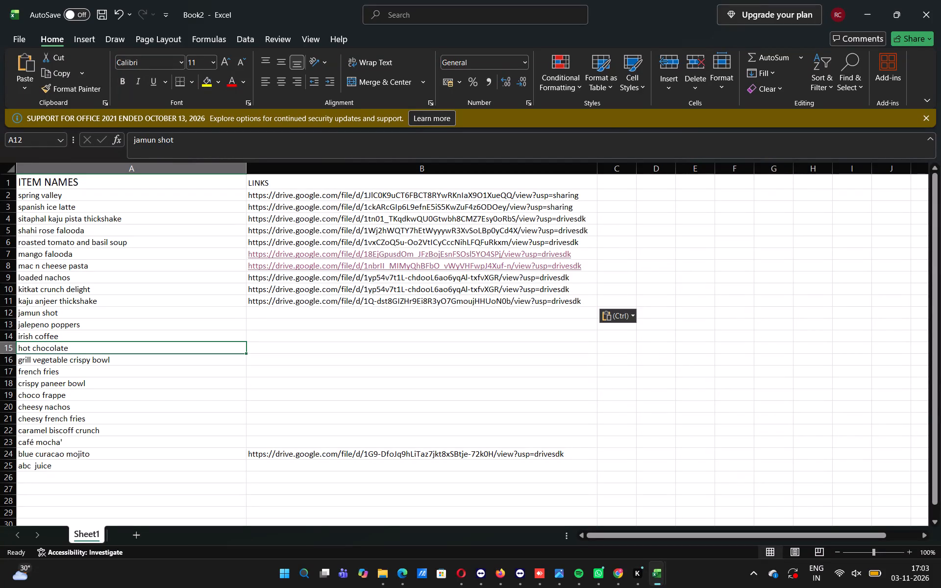